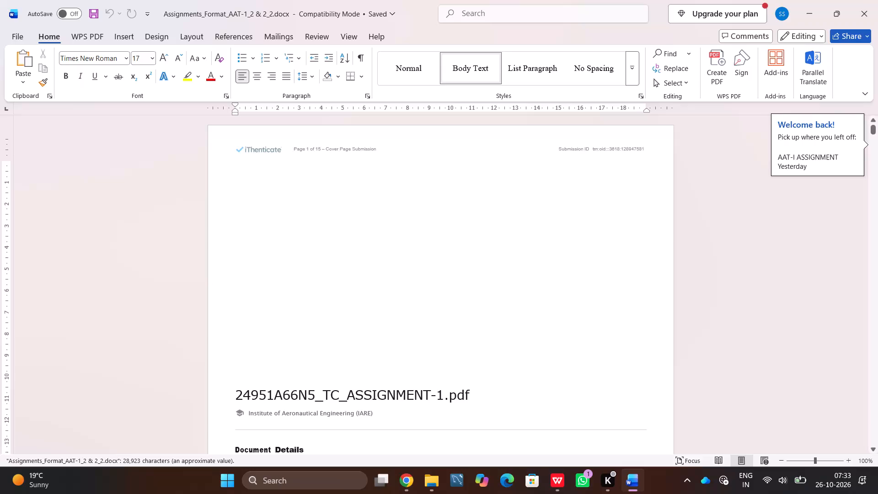
Replace all occurrences of TC with KRR throughout the assignment document, continuing the search from the beginning.
{"action": "scroll", "coordinate": [259, 369], "scroll_direction": "down", "scroll_amount": 1}
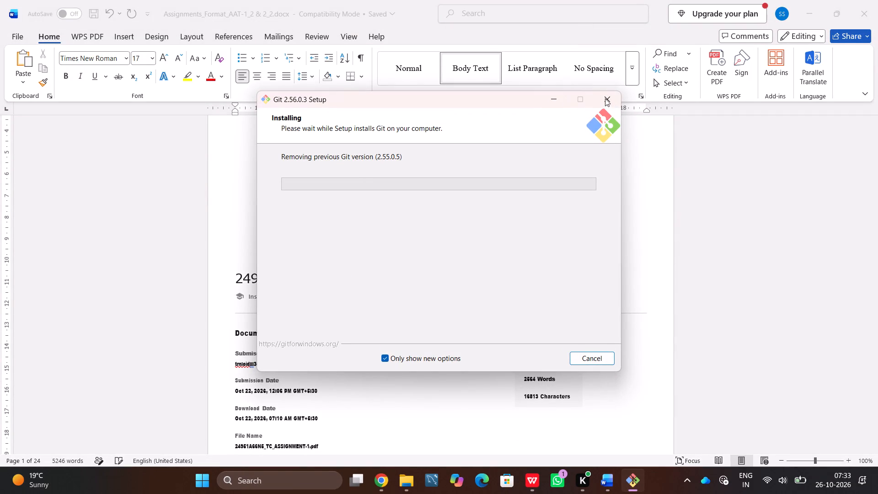
{"action": "left_click", "coordinate": [696, 312]}
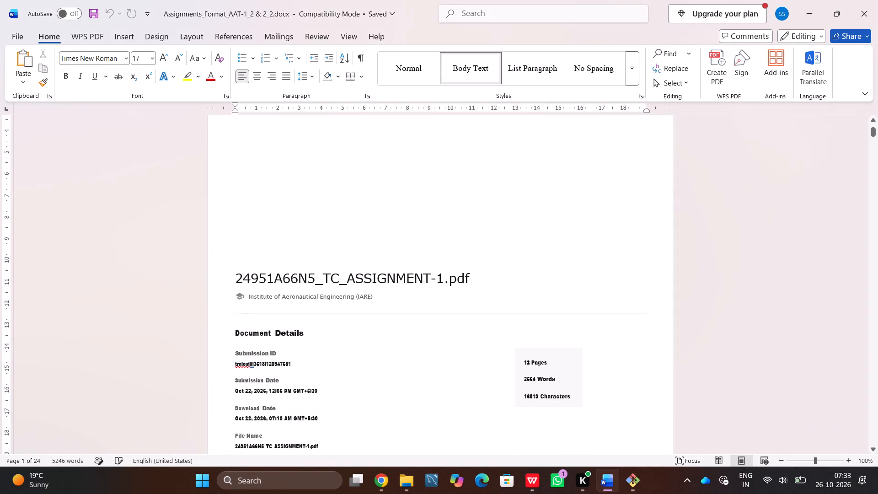
{"action": "left_click", "coordinate": [630, 493]}
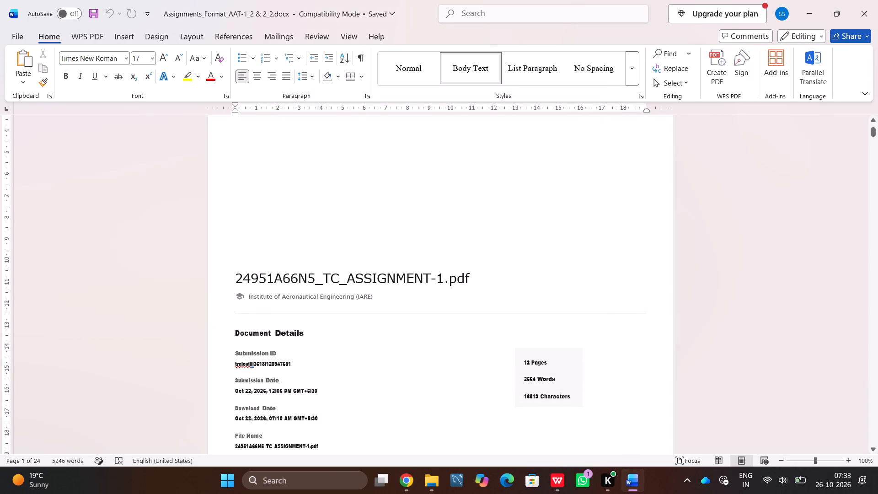
{"action": "left_click_drag", "start_coordinate": [323, 279], "coordinate": [342, 277]}
{"action": "key", "text": "ctrl+c"}
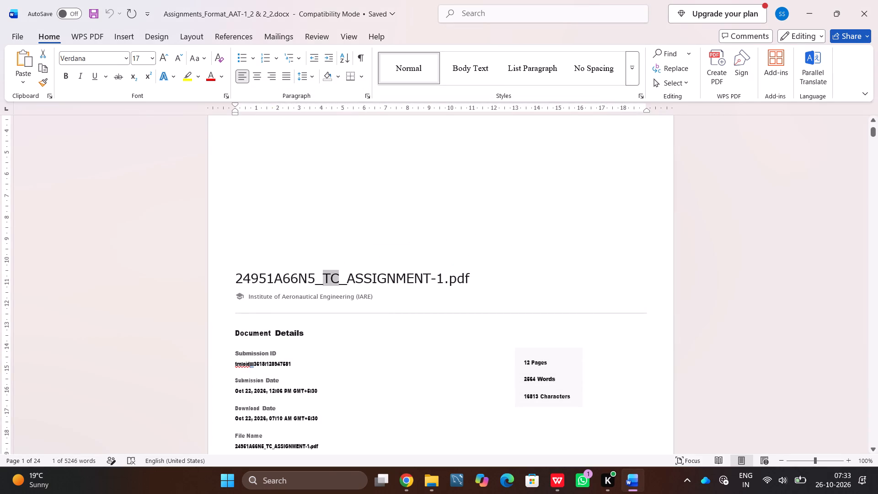
{"action": "key", "text": "ctrl+h"}
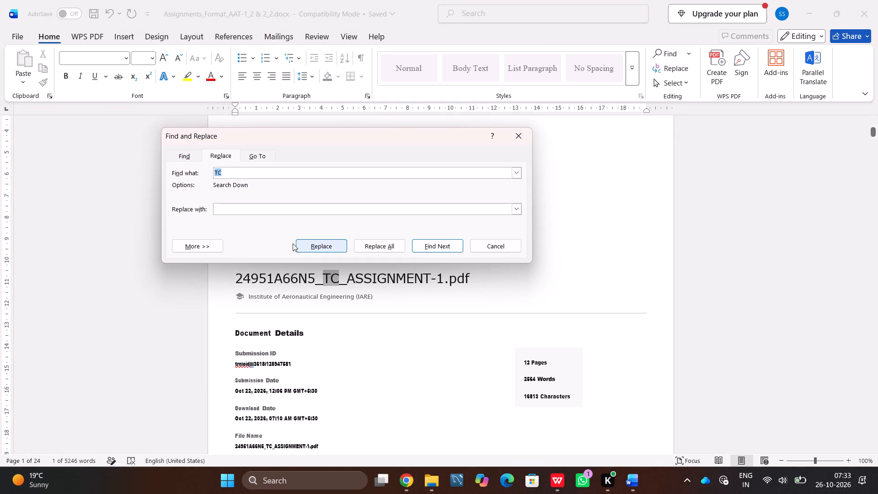
{"action": "left_click", "coordinate": [257, 211]}
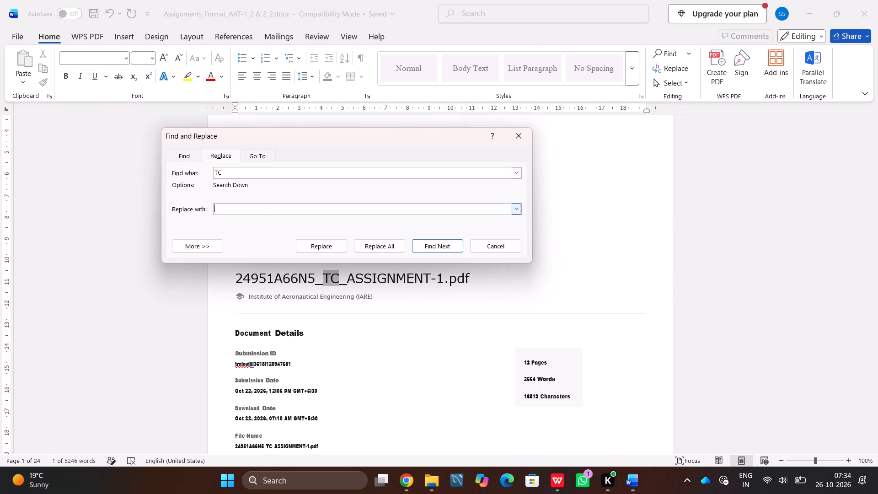
{"action": "type", "text": "KRR"}
{"action": "left_click", "coordinate": [378, 246]}
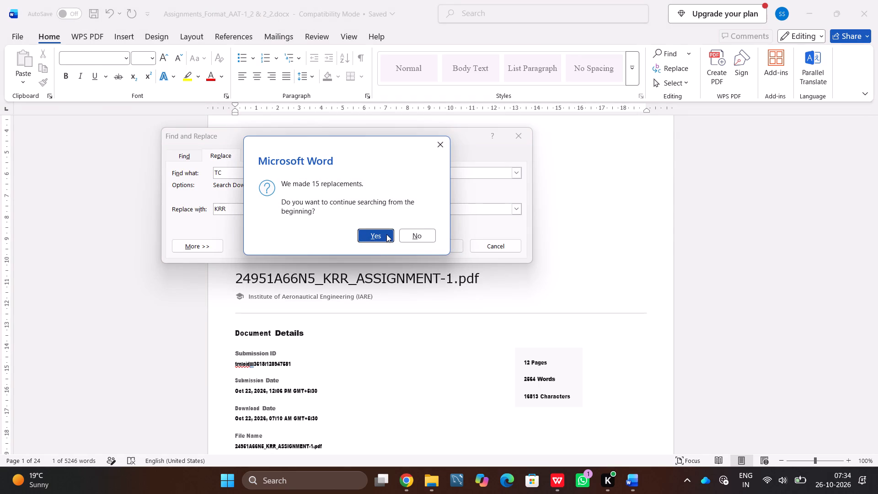
{"action": "left_click", "coordinate": [386, 234]}
{"action": "left_click", "coordinate": [422, 223]}
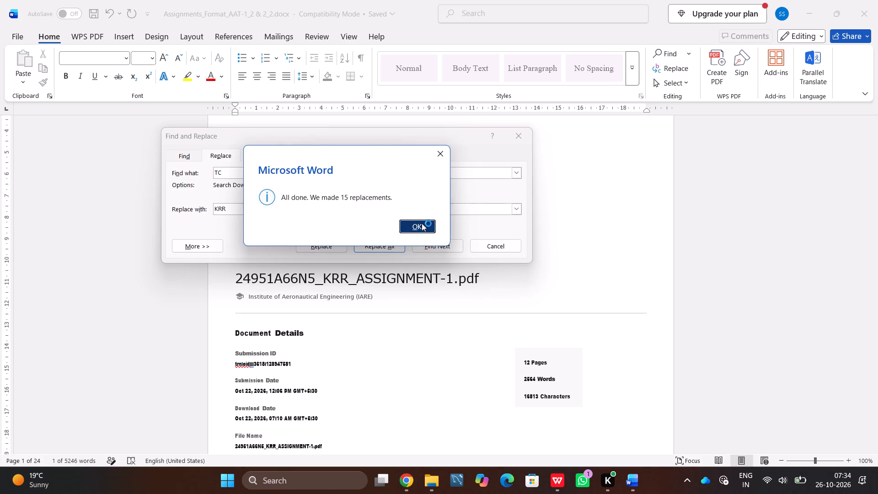
{"action": "left_click", "coordinate": [519, 134]}
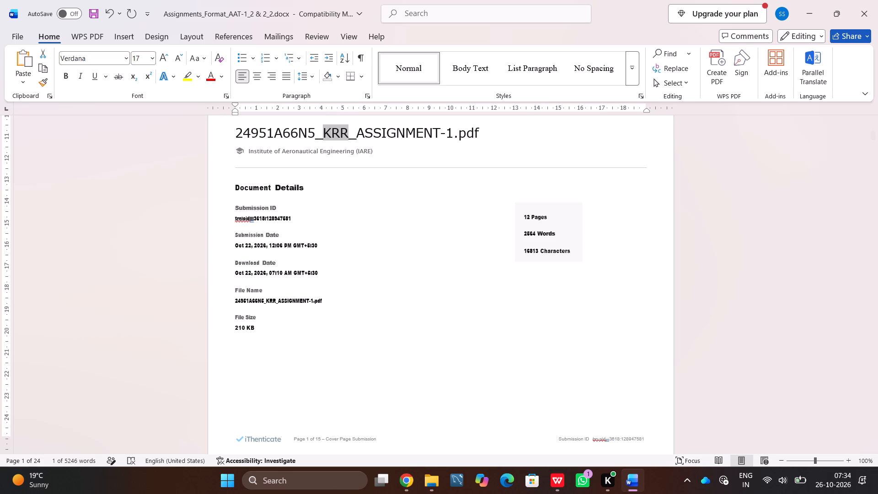
Examine the cover page and the integrity overview page to check the text after the replacement.
{"action": "scroll", "coordinate": [412, 149], "scroll_direction": "down", "scroll_amount": 1}
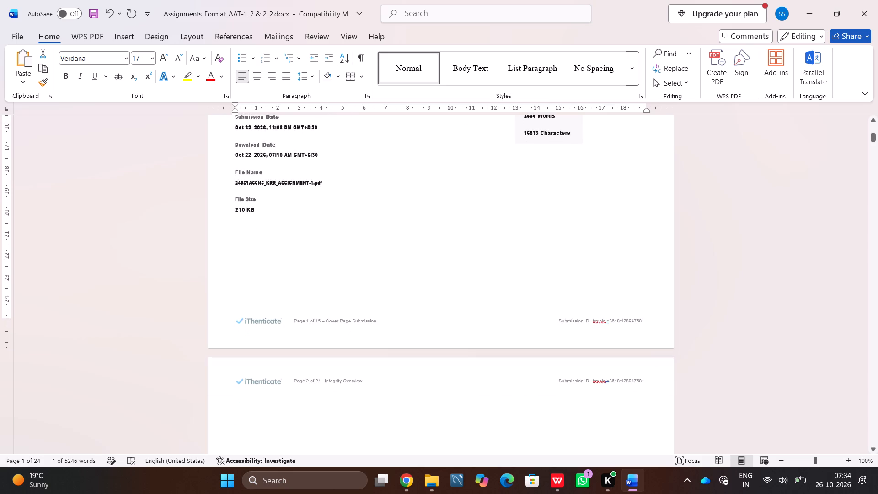
{"action": "scroll", "coordinate": [341, 204], "scroll_direction": "down", "scroll_amount": 1}
{"action": "scroll", "coordinate": [341, 204], "scroll_direction": "up", "scroll_amount": 4}
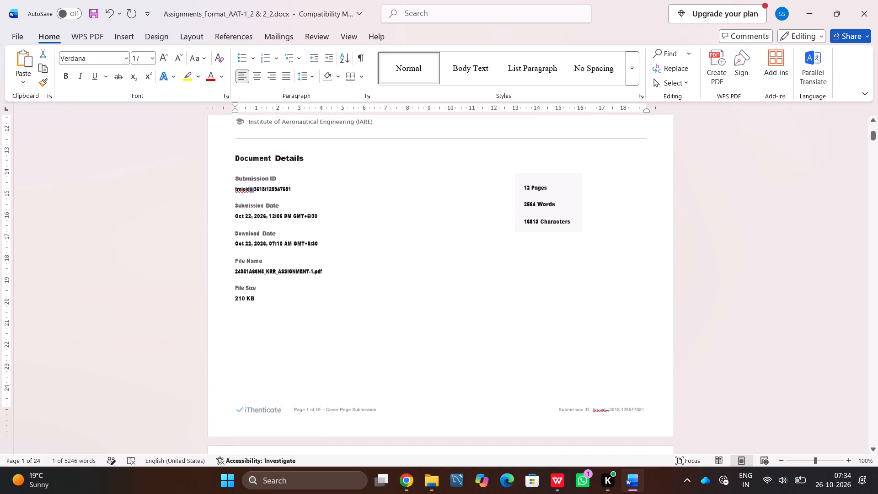
{"action": "scroll", "coordinate": [341, 204], "scroll_direction": "down", "scroll_amount": 5}
{"action": "scroll", "coordinate": [341, 204], "scroll_direction": "up", "scroll_amount": 1}
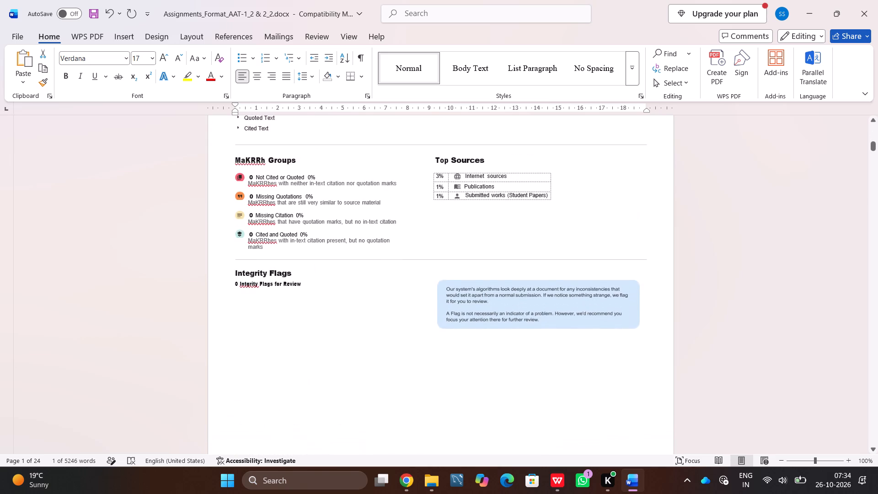
{"action": "scroll", "coordinate": [341, 204], "scroll_direction": "up", "scroll_amount": 3}
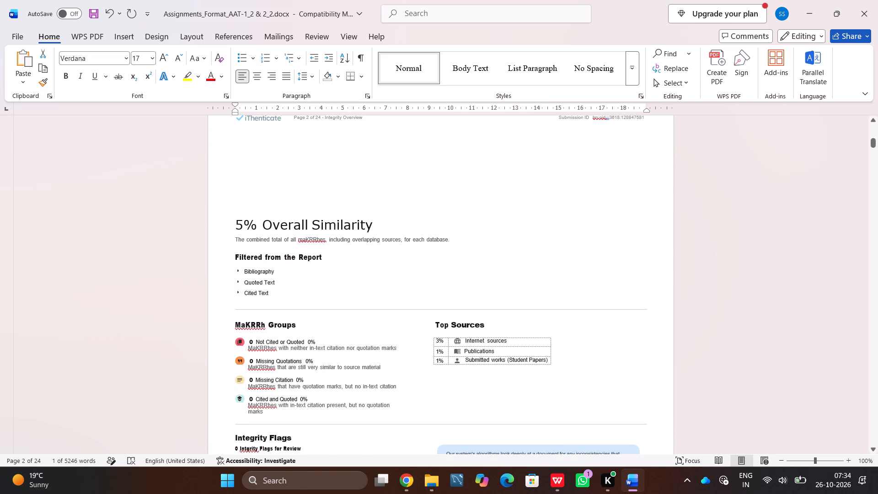
Delete the garbled word "maKRRhes" and its comma from the sentence under the Overall Similarity heading.
{"action": "left_click", "coordinate": [314, 238]}
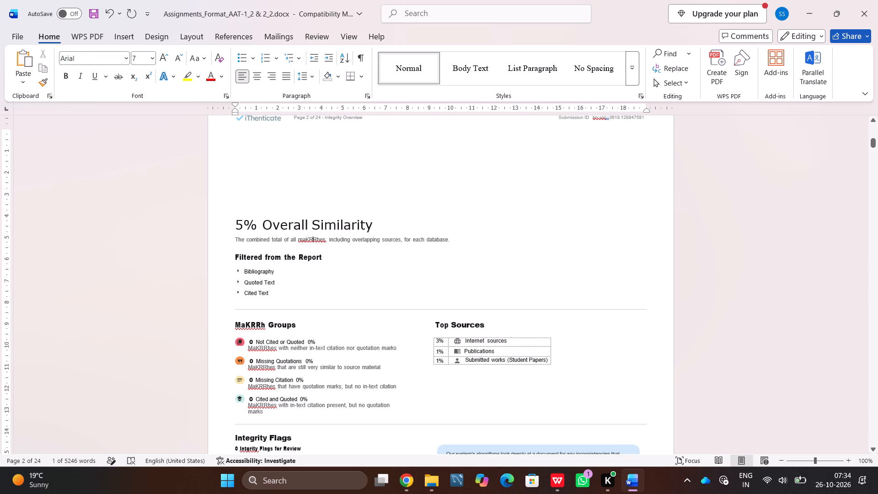
{"action": "left_click", "coordinate": [318, 238]}
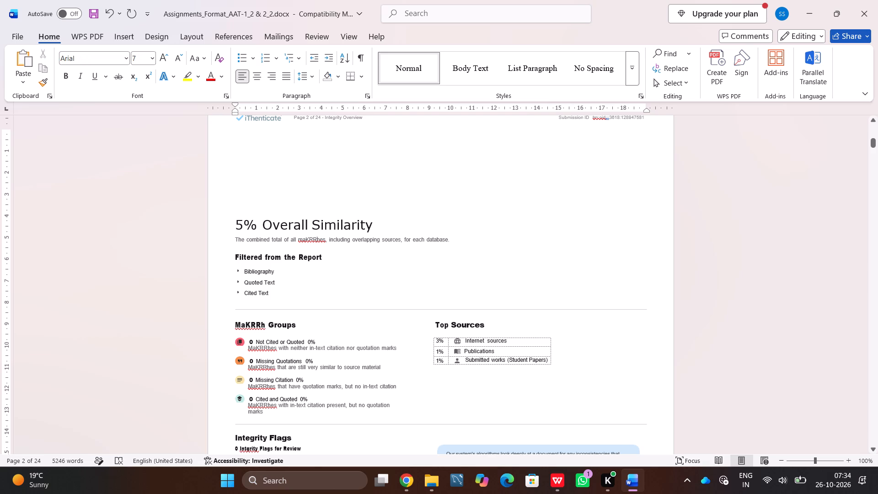
{"action": "scroll", "coordinate": [318, 238], "scroll_direction": "down", "scroll_amount": 1}
{"action": "scroll", "coordinate": [318, 238], "scroll_direction": "up", "scroll_amount": 1}
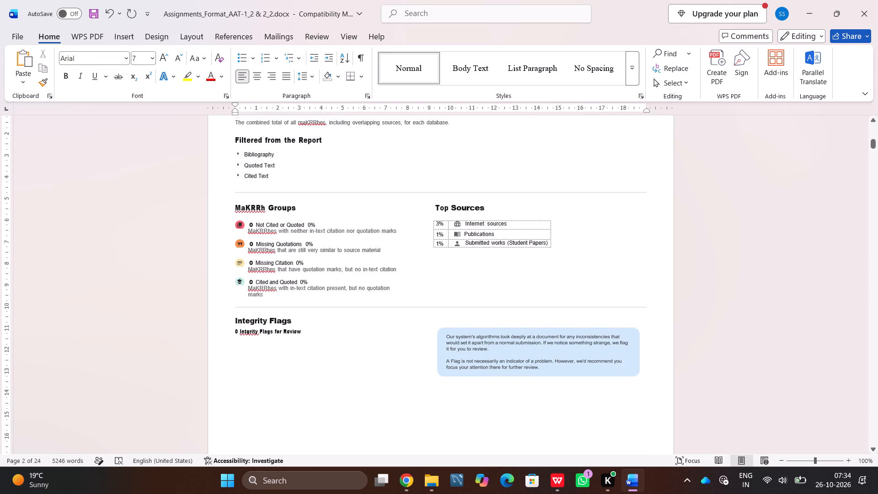
{"action": "scroll", "coordinate": [318, 238], "scroll_direction": "up", "scroll_amount": 1}
{"action": "left_click", "coordinate": [325, 212]}
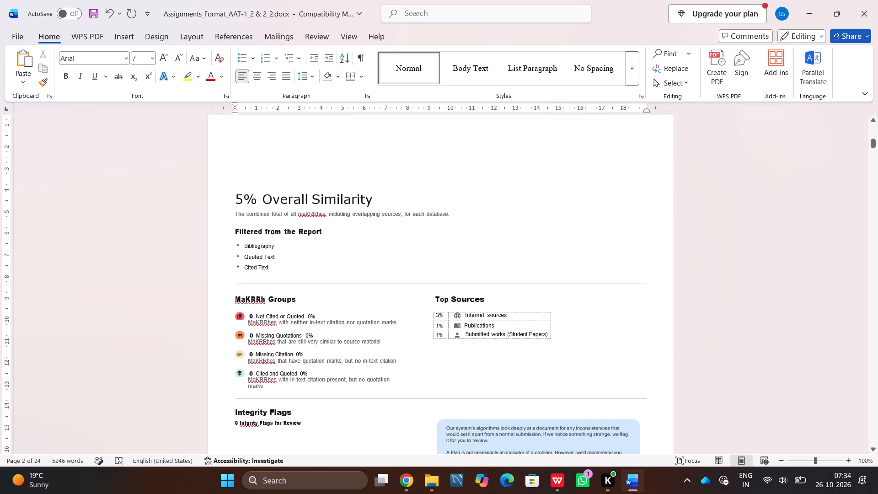
{"action": "key", "text": "BackSpace"}
{"action": "key", "text": "BackSpace"}
{"action": "key", "text": "BackSpace"}
{"action": "key", "text": "BackSpace"}
{"action": "key", "text": "BackSpace"}
{"action": "key", "text": "BackSpace"}
{"action": "key", "text": "BackSpace"}
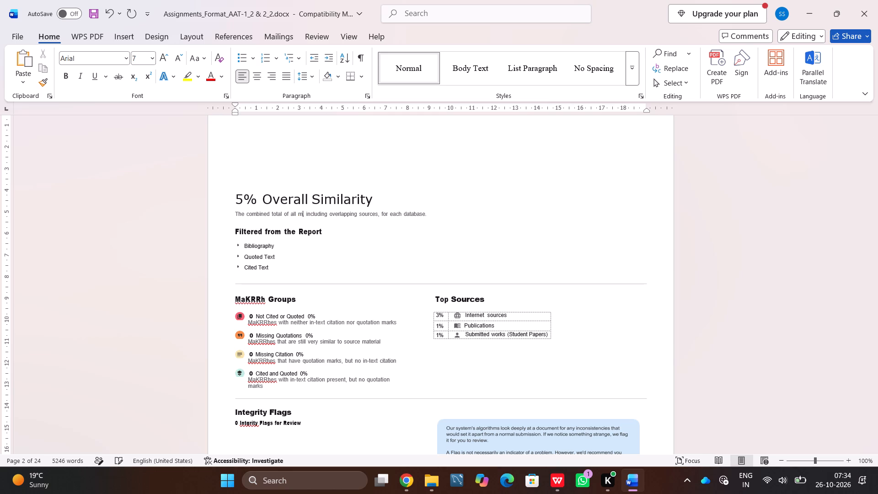
{"action": "key", "text": "BackSpace"}
{"action": "key", "text": "Right"}
{"action": "key", "text": "BackSpace"}
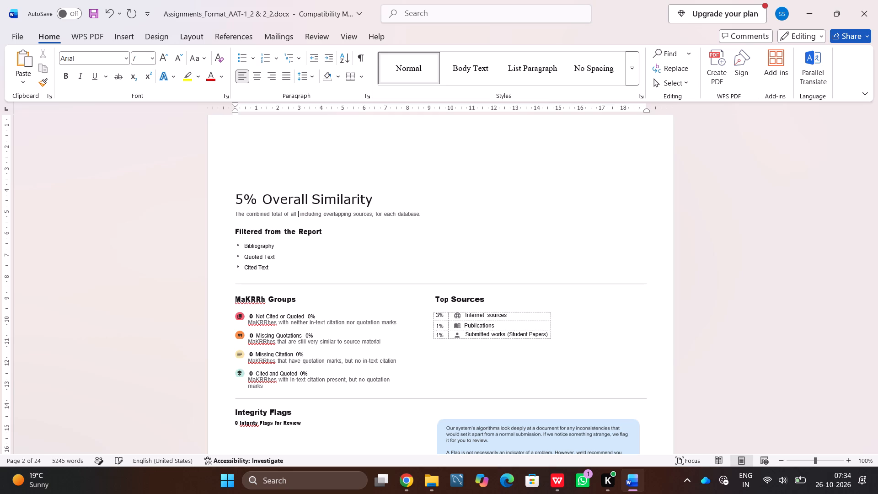
{"action": "key", "text": "BackSpace"}
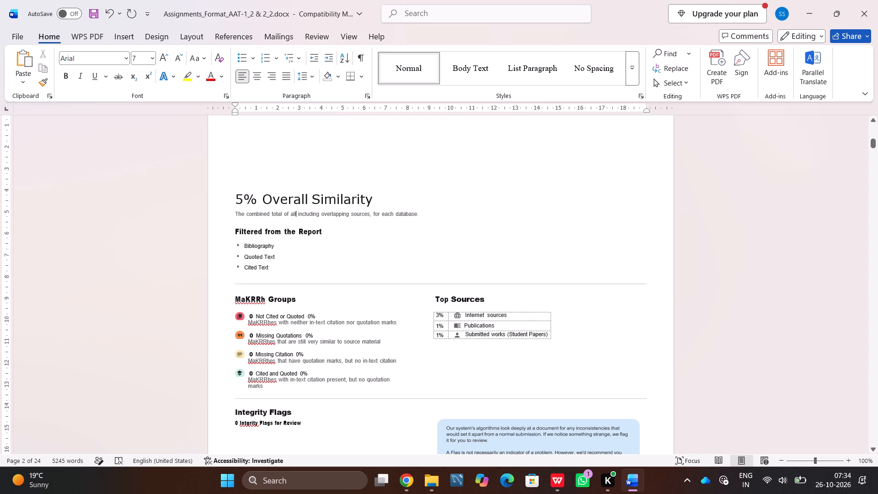
Review the rest of the integrity overview and the student and course details table on page 4.
{"action": "scroll", "coordinate": [366, 260], "scroll_direction": "down", "scroll_amount": 1}
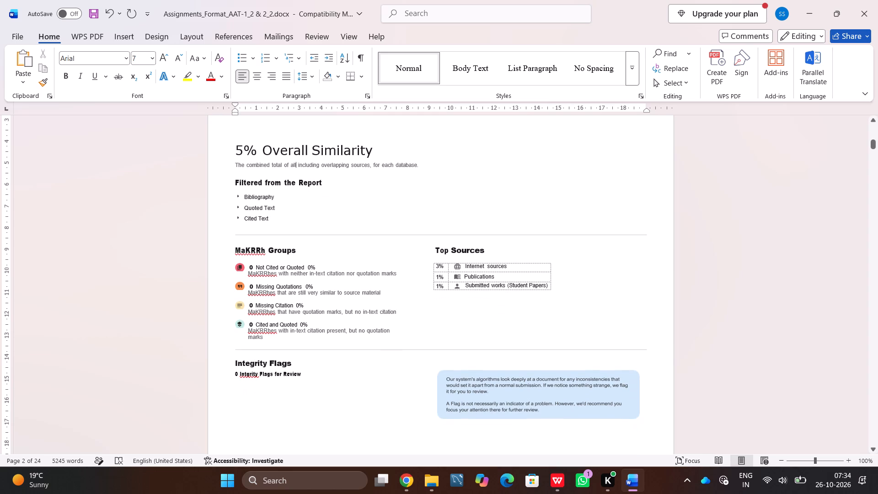
{"action": "scroll", "coordinate": [279, 297], "scroll_direction": "down", "scroll_amount": 1}
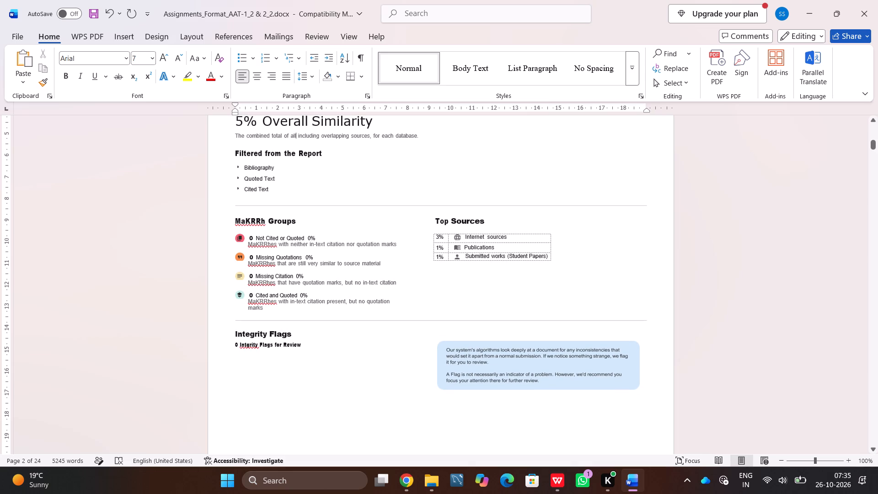
{"action": "scroll", "coordinate": [268, 262], "scroll_direction": "down", "scroll_amount": 6}
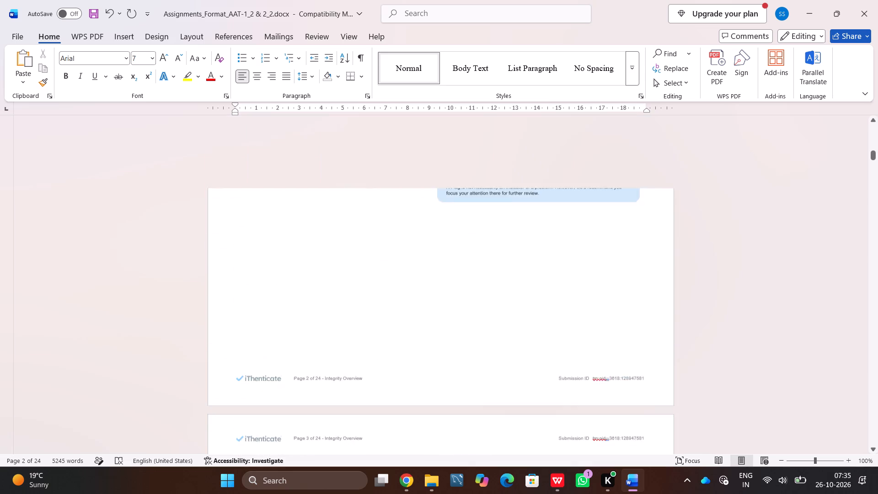
{"action": "scroll", "coordinate": [265, 247], "scroll_direction": "down", "scroll_amount": 3}
{"action": "scroll", "coordinate": [265, 247], "scroll_direction": "up", "scroll_amount": 1}
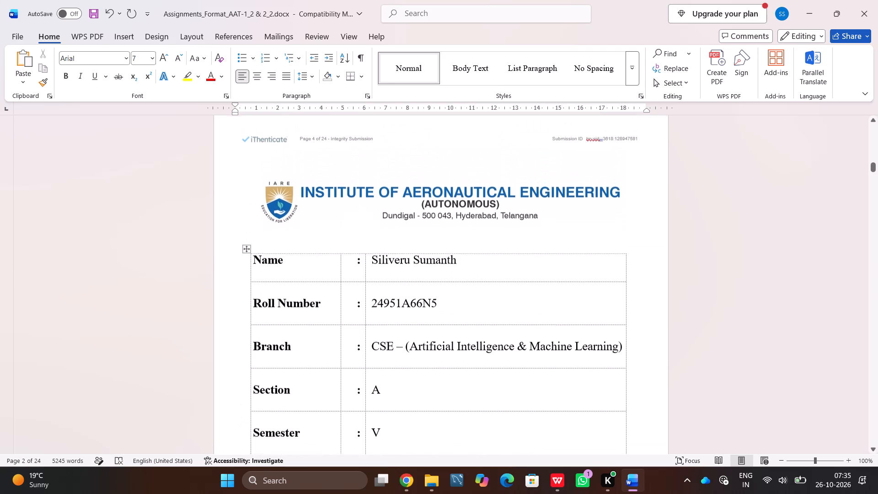
{"action": "scroll", "coordinate": [430, 330], "scroll_direction": "down", "scroll_amount": 2}
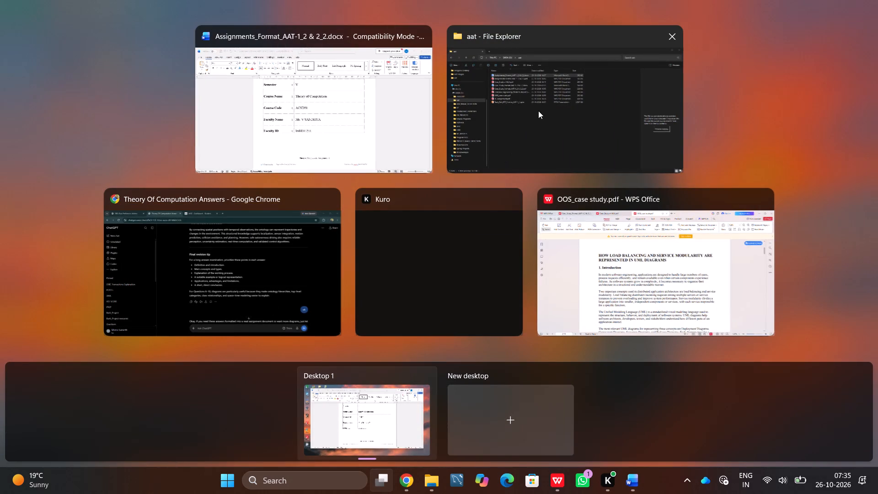
Switch to the IARE student portal in Chrome and open the AAT-I upload page.
{"action": "left_click", "coordinate": [233, 257]}
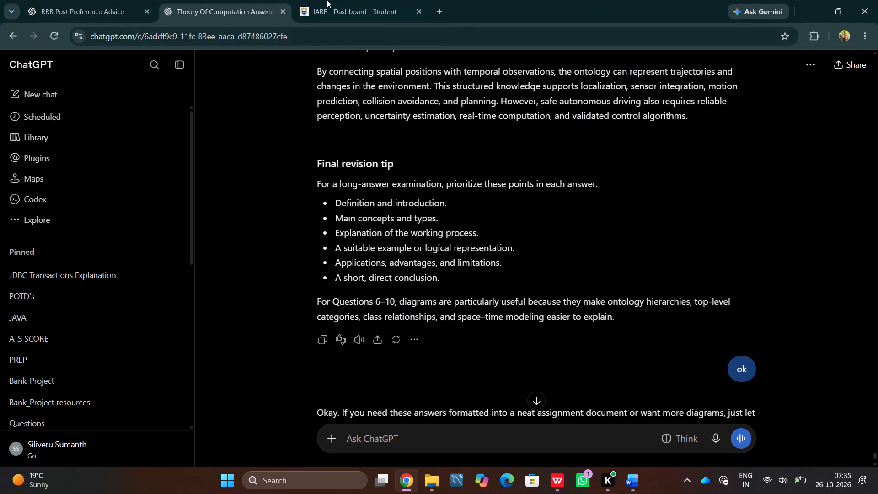
{"action": "left_click", "coordinate": [356, 0]}
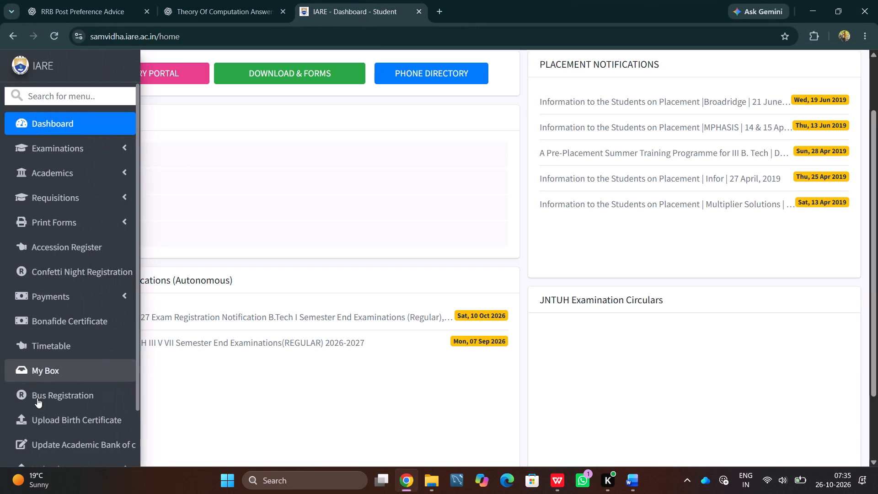
{"action": "scroll", "coordinate": [37, 398], "scroll_direction": "down", "scroll_amount": 5}
{"action": "left_click", "coordinate": [71, 402]}
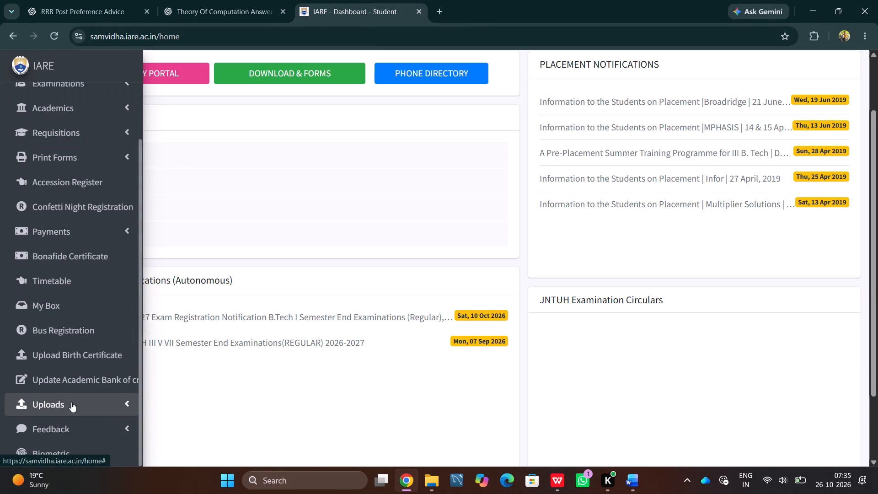
{"action": "scroll", "coordinate": [71, 402], "scroll_direction": "down", "scroll_amount": 4}
{"action": "left_click", "coordinate": [78, 373]}
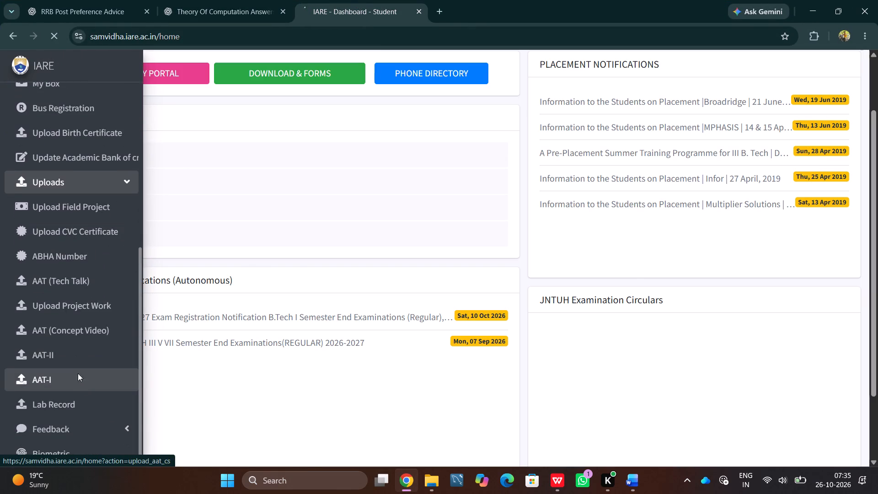
Get the assigned questions for the Knowledge Representation and Reasoning course.
{"action": "scroll", "coordinate": [335, 298], "scroll_direction": "down", "scroll_amount": 1}
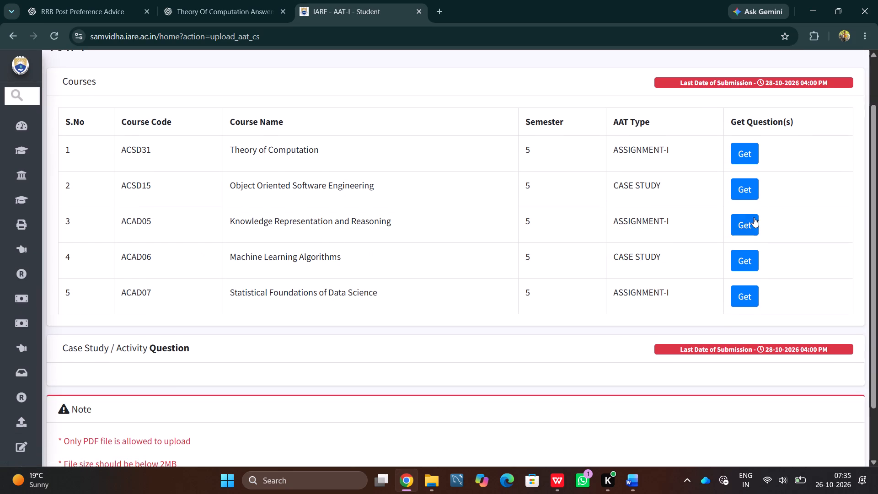
{"action": "left_click", "coordinate": [750, 219]}
{"action": "left_click", "coordinate": [431, 327]}
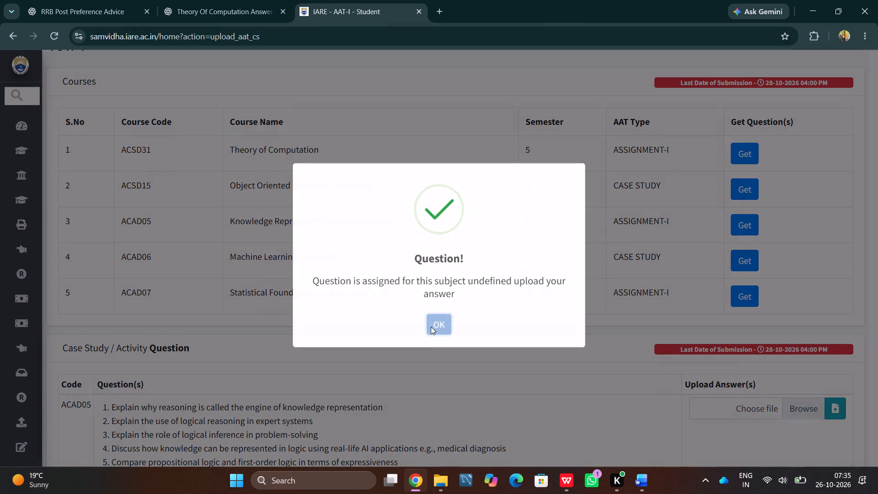
Copy the course code ACAD05 from the Case Study / Activity Question table.
{"action": "scroll", "coordinate": [431, 327], "scroll_direction": "down", "scroll_amount": 3}
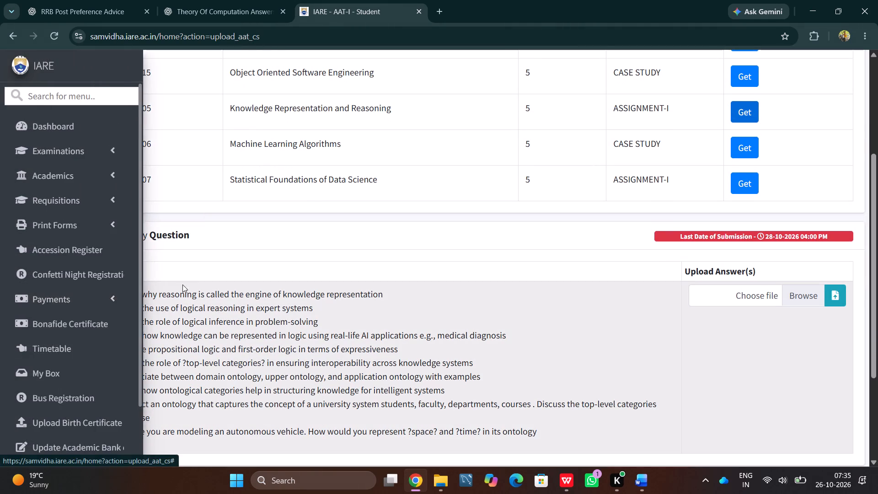
{"action": "left_click_drag", "start_coordinate": [64, 292], "coordinate": [88, 293]}
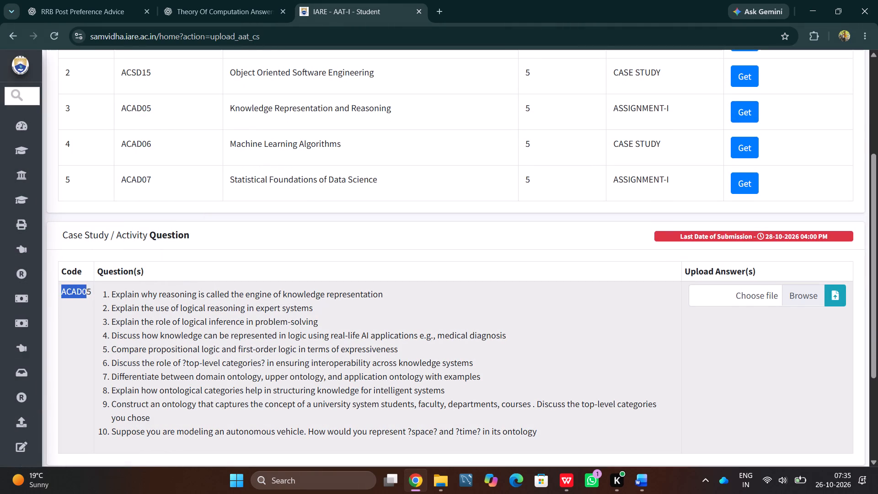
{"action": "left_click_drag", "start_coordinate": [88, 293], "coordinate": [101, 293]}
{"action": "key", "text": "ctrl+c"}
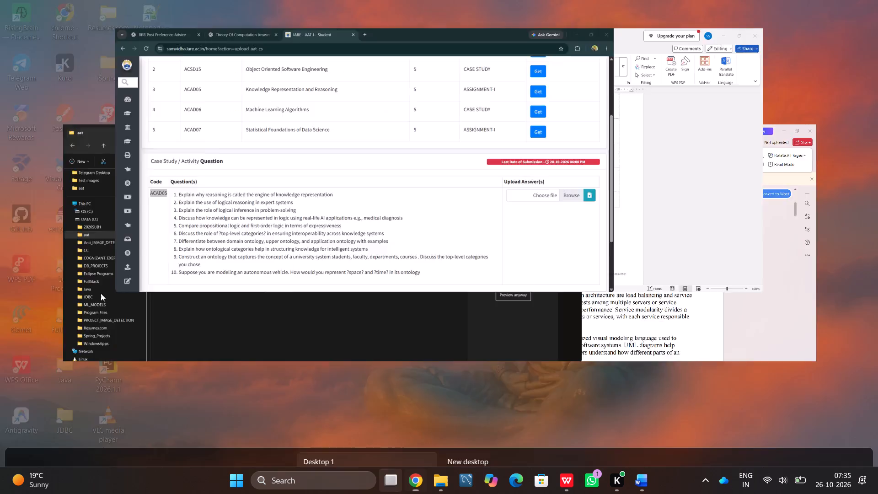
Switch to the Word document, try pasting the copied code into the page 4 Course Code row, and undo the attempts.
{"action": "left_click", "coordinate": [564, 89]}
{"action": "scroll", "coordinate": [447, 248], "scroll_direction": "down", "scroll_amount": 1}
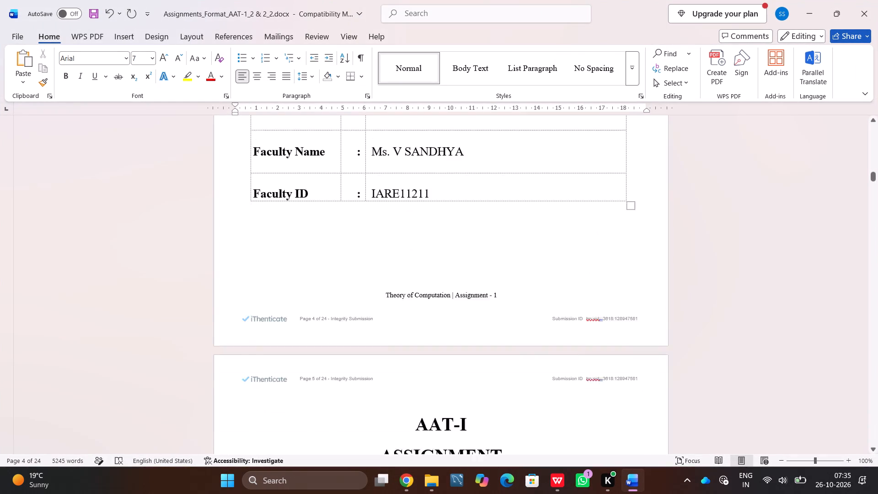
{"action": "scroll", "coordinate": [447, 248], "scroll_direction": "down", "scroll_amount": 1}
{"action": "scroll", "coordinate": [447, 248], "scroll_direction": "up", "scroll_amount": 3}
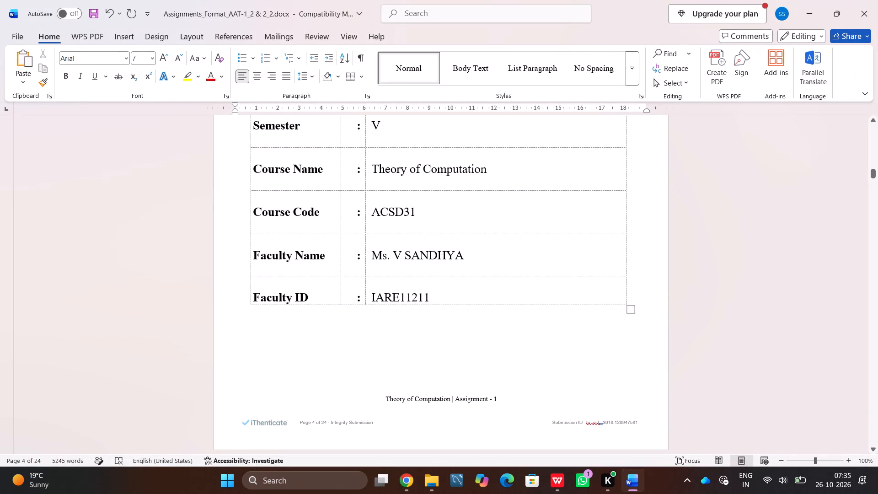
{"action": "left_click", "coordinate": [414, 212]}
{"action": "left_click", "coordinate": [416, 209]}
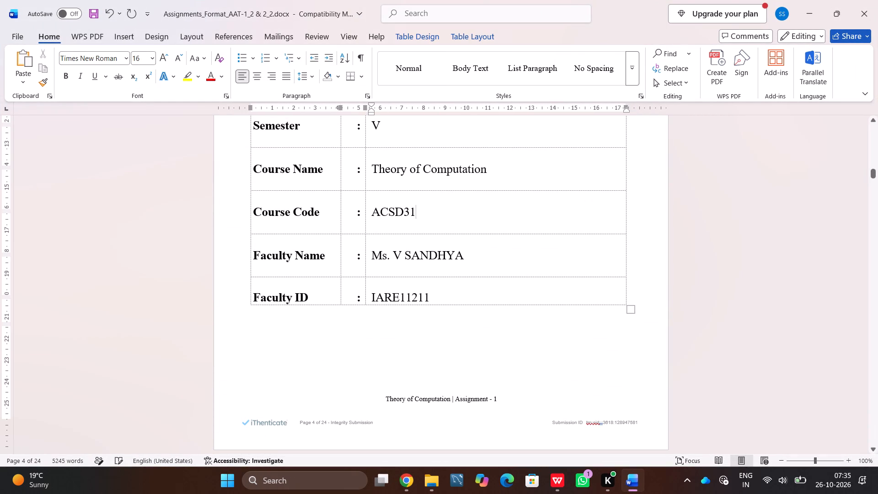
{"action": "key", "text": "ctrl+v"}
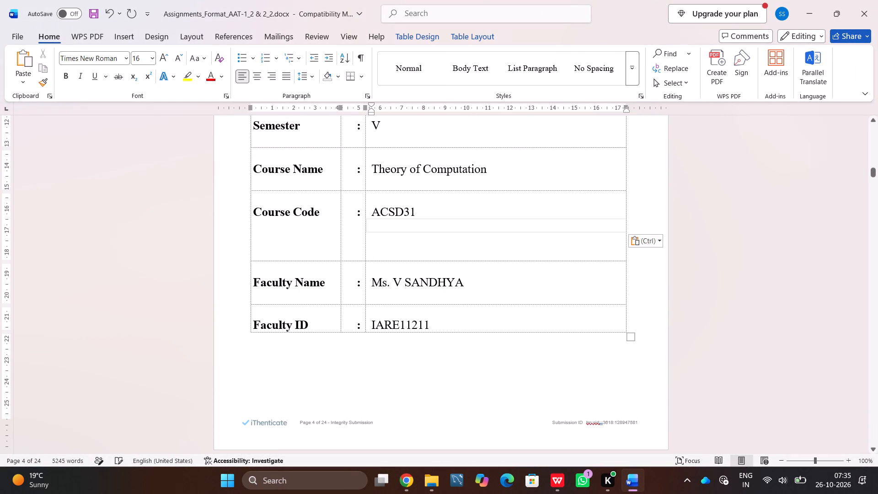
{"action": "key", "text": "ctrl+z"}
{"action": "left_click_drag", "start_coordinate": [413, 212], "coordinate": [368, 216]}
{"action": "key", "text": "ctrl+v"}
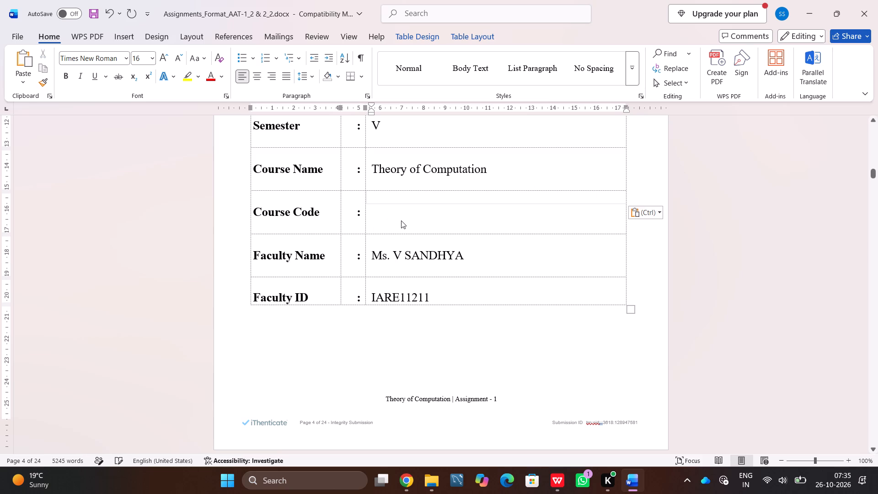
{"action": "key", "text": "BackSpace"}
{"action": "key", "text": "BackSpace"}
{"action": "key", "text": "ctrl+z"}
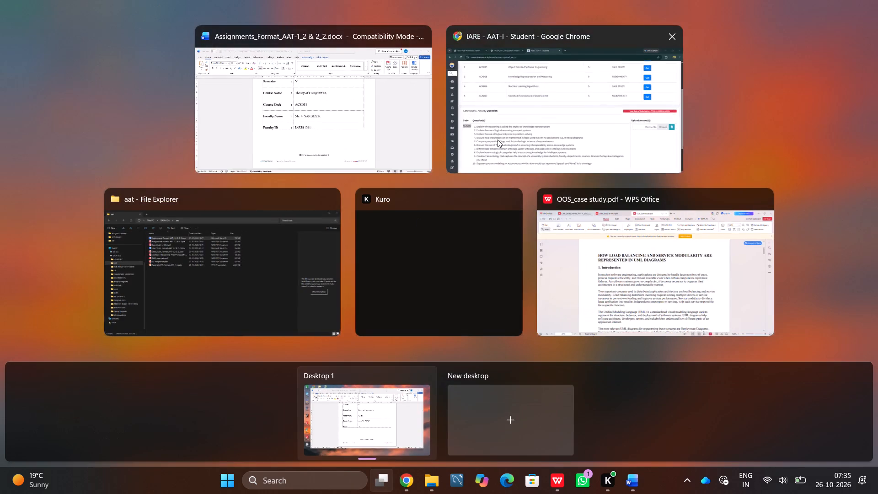
Check the course code on the portal and change the Course Code entry in the Word details table to ACAD05.
{"action": "left_click", "coordinate": [503, 139]}
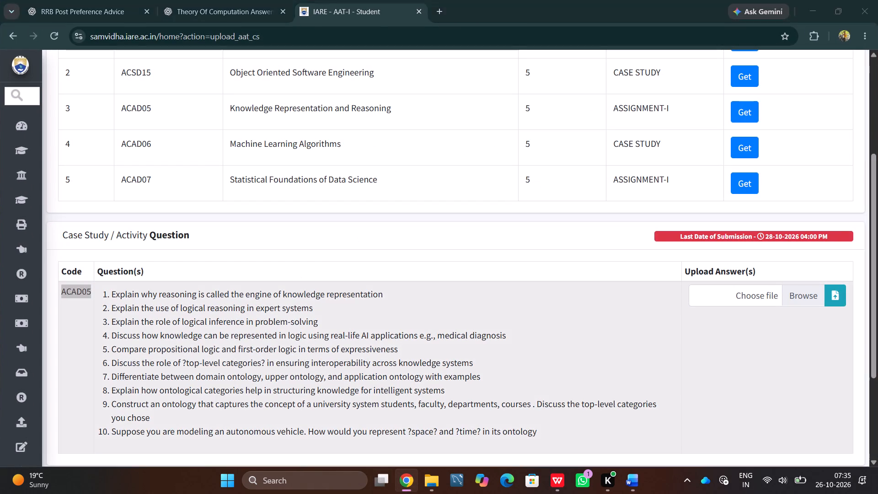
{"action": "left_click", "coordinate": [482, 151]}
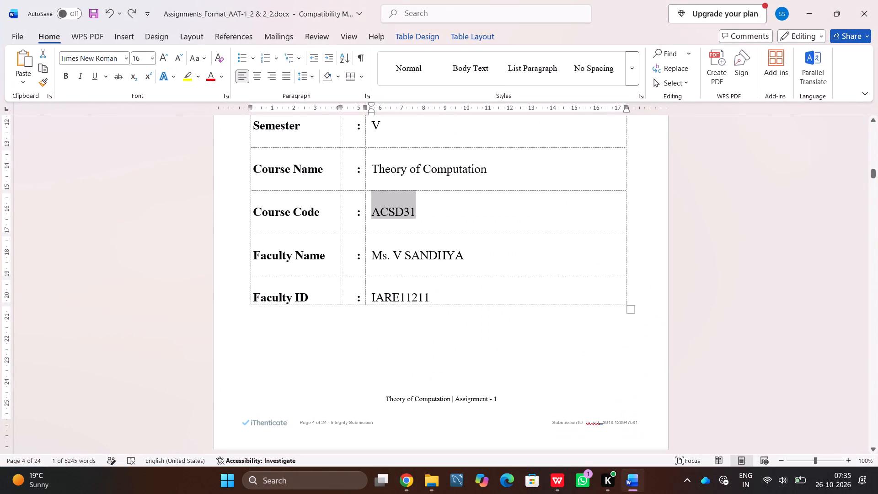
{"action": "left_click", "coordinate": [426, 207]}
{"action": "key", "text": "BackSpace"}
{"action": "key", "text": "BackSpace"}
{"action": "key", "text": "BackSpace"}
{"action": "key", "text": "BackSpace"}
{"action": "key", "text": "BackSpace"}
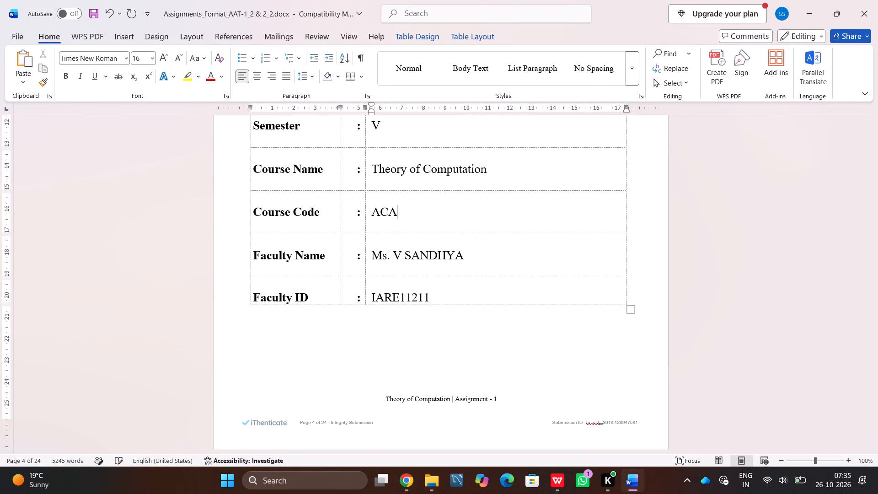
{"action": "type", "text": "D05"}
Replace the Course Name entry in the Word details table with "Knowledge Representation and Reasoning", copied from the portal's course list.
{"action": "left_click", "coordinate": [469, 252]}
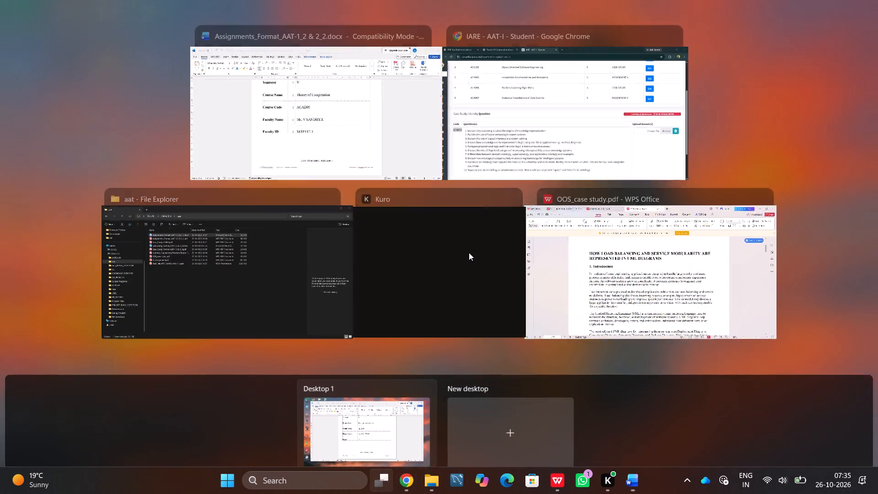
{"action": "left_click", "coordinate": [513, 157]}
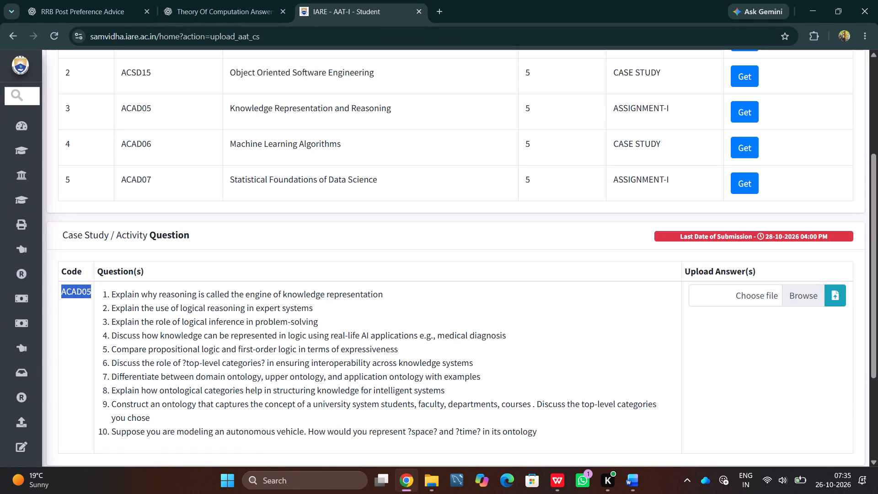
{"action": "left_click_drag", "start_coordinate": [232, 108], "coordinate": [393, 110]}
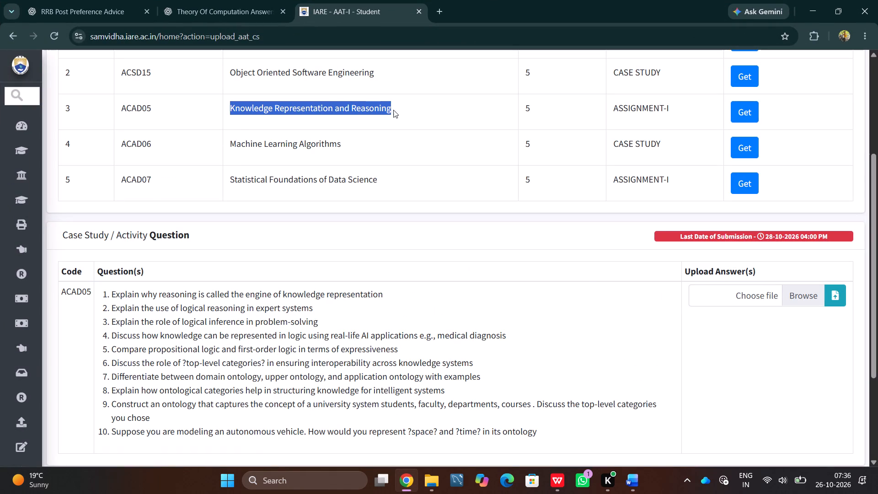
{"action": "left_click_drag", "start_coordinate": [393, 110], "coordinate": [399, 110]}
{"action": "key", "text": "ctrl+c"}
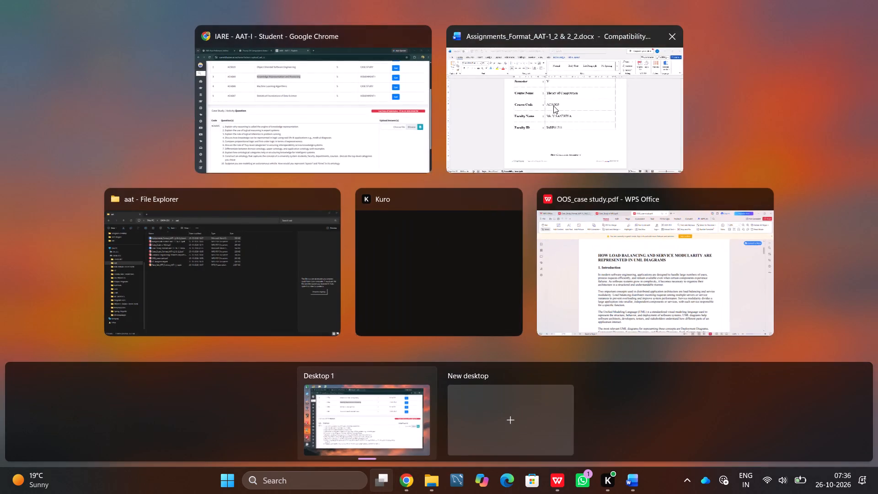
{"action": "left_click", "coordinate": [553, 106]}
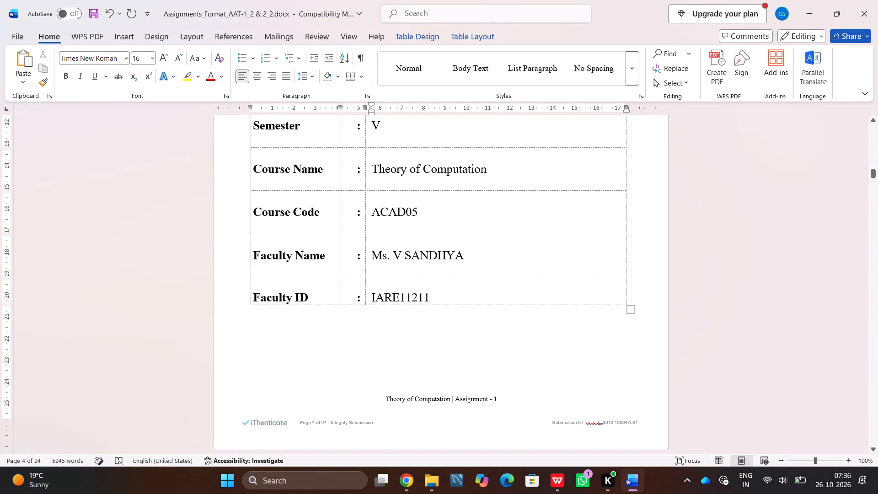
{"action": "left_click", "coordinate": [493, 166]}
{"action": "key", "text": "space"}
{"action": "key", "text": "ctrl+v"}
{"action": "left_click_drag", "start_coordinate": [486, 168], "coordinate": [456, 166]}
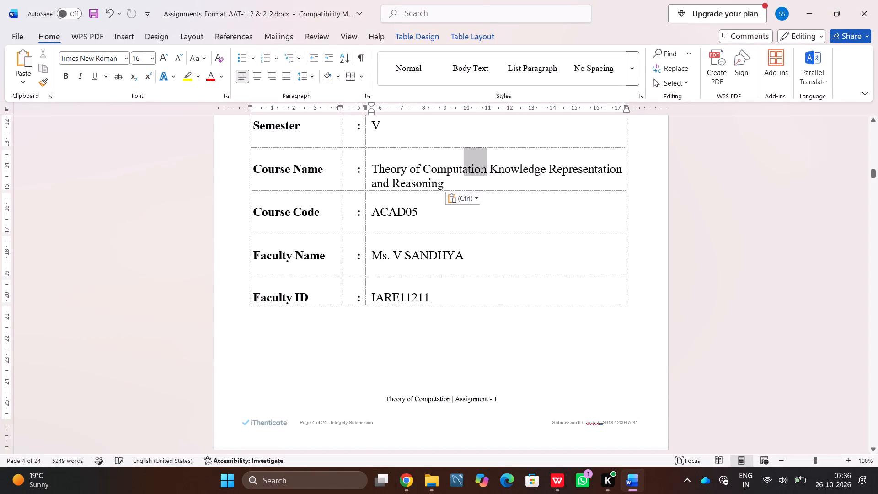
{"action": "left_click_drag", "start_coordinate": [456, 166], "coordinate": [375, 171]}
{"action": "key", "text": "BackSpace"}
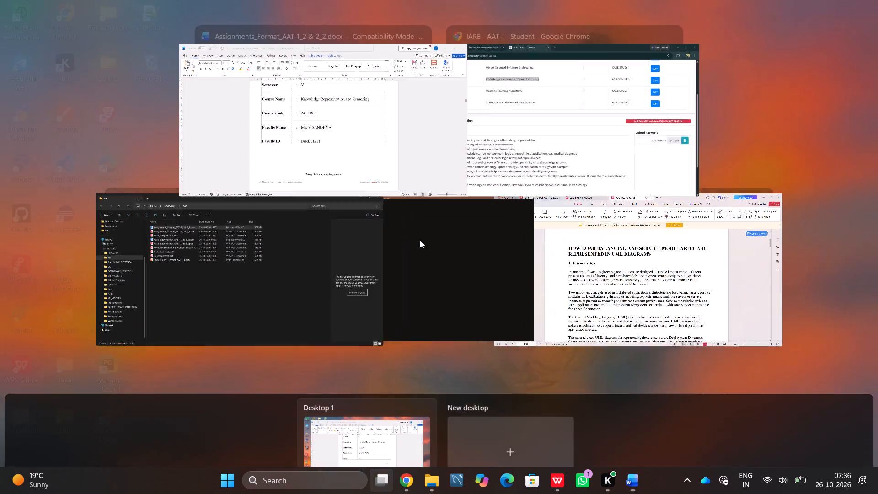
Return to the portal in Chrome and show the 2026-27 timetable for CSE (AI&ML) - V Semester (Section - A).
{"action": "left_click", "coordinate": [500, 126]}
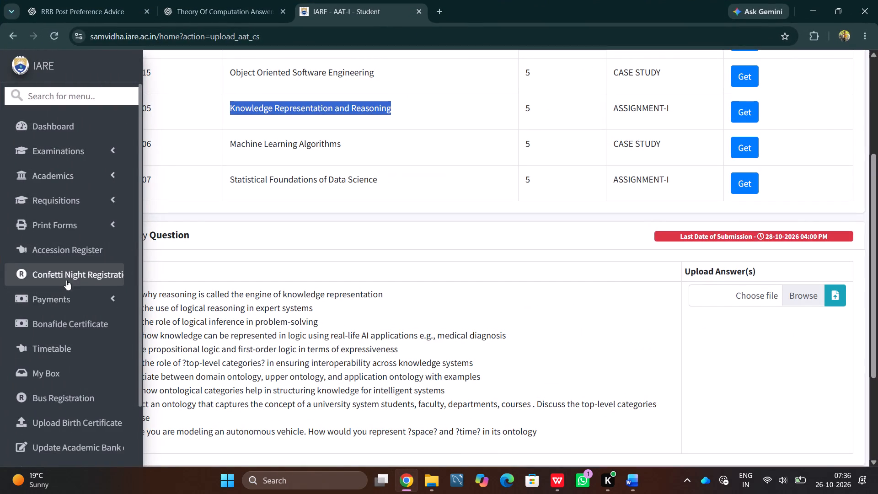
{"action": "left_click", "coordinate": [75, 183]}
{"action": "scroll", "coordinate": [64, 292], "scroll_direction": "down", "scroll_amount": 3}
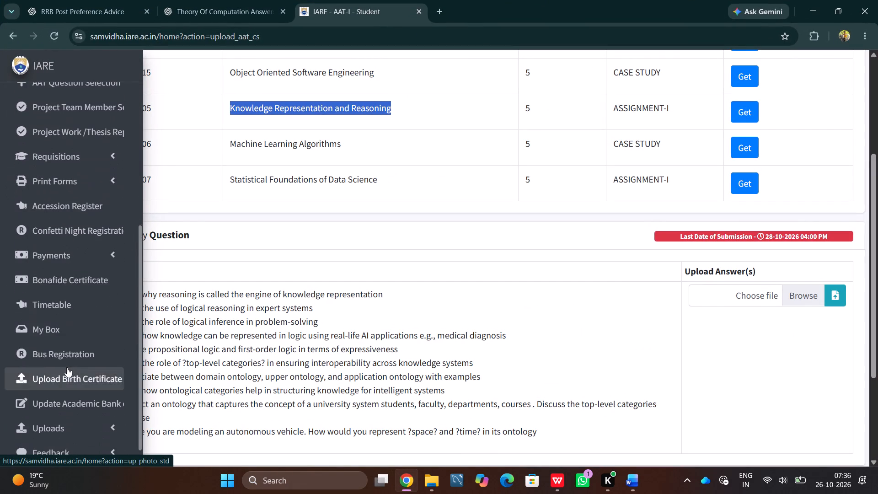
{"action": "left_click", "coordinate": [67, 308]}
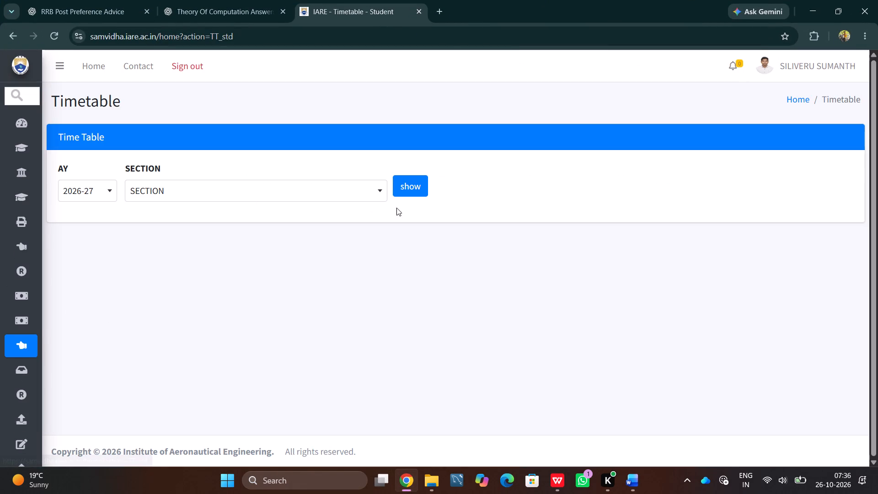
{"action": "left_click", "coordinate": [369, 193]}
{"action": "left_click", "coordinate": [245, 258]}
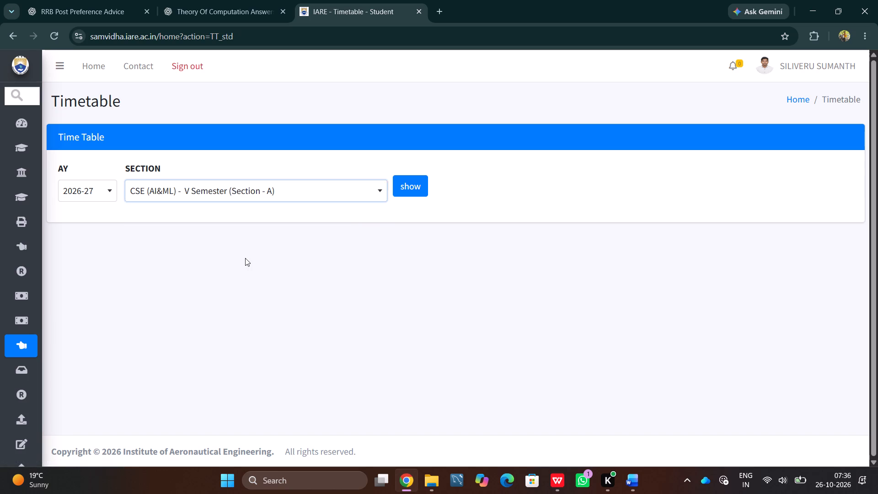
{"action": "left_click", "coordinate": [420, 184]}
Copy the staff ID for Knowledge Representation and Reasoning from the subject list below the timetable.
{"action": "scroll", "coordinate": [280, 316], "scroll_direction": "down", "scroll_amount": 2}
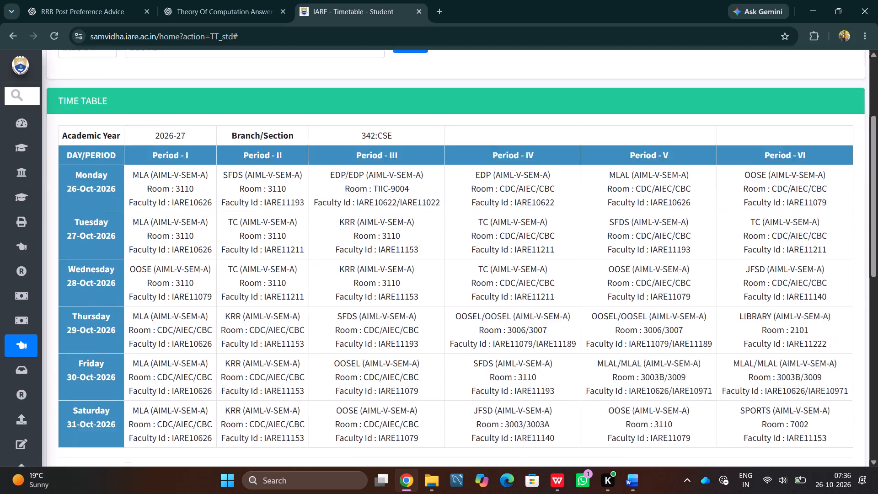
{"action": "scroll", "coordinate": [280, 316], "scroll_direction": "down", "scroll_amount": 4}
{"action": "scroll", "coordinate": [506, 241], "scroll_direction": "up", "scroll_amount": 1}
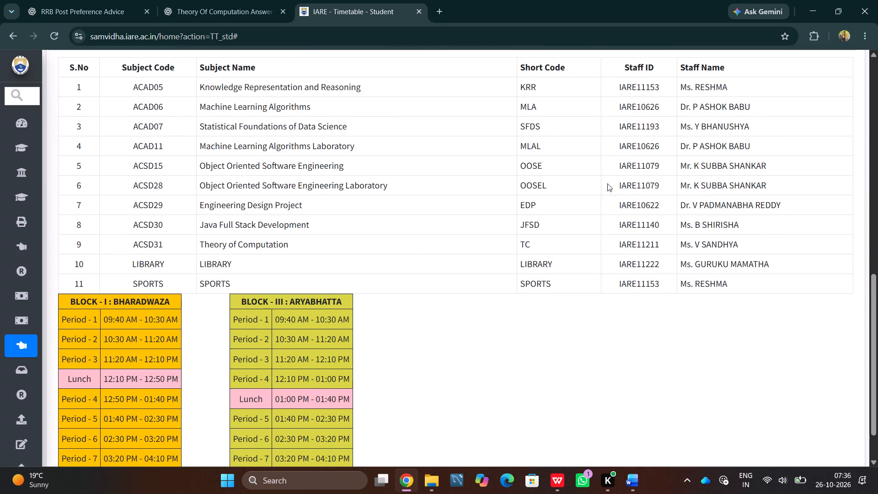
{"action": "scroll", "coordinate": [617, 172], "scroll_direction": "up", "scroll_amount": 1}
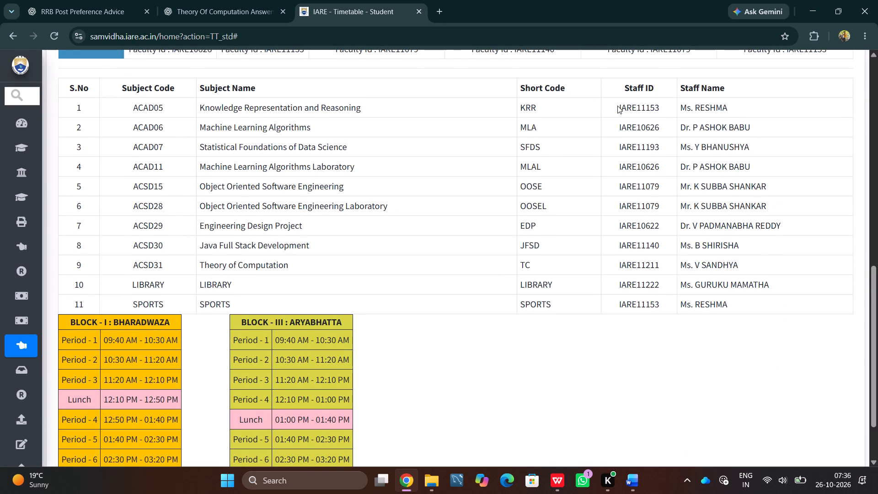
{"action": "left_click_drag", "start_coordinate": [618, 106], "coordinate": [672, 106]}
{"action": "key", "text": "ctrl+c"}
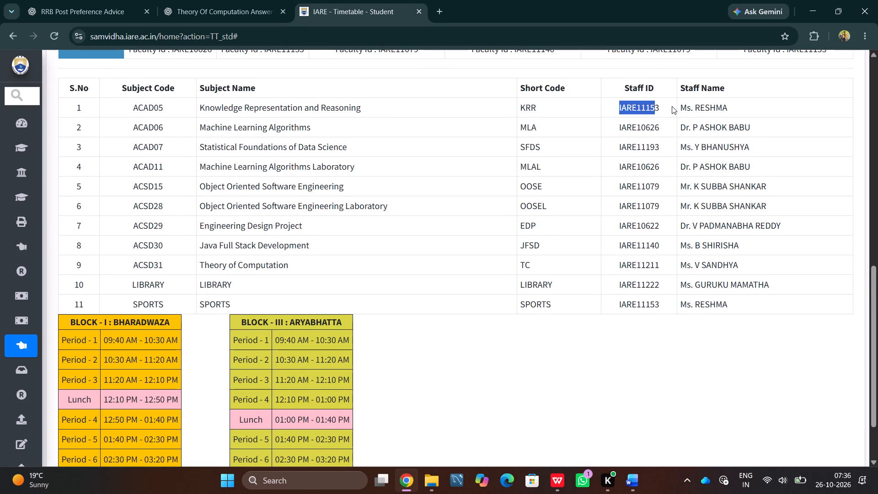
Switch to Word and replace the Faculty ID entry in the details table with the copied staff ID.
{"action": "left_click", "coordinate": [538, 112]}
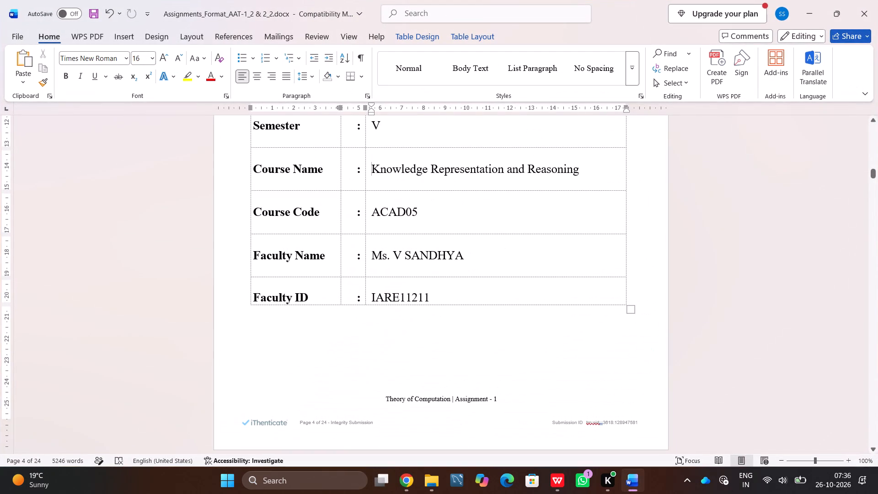
{"action": "left_click", "coordinate": [433, 295]}
{"action": "key", "text": "BackSpace"}
{"action": "key", "text": "BackSpace"}
{"action": "key", "text": "BackSpace"}
{"action": "key", "text": "BackSpace"}
{"action": "key", "text": "BackSpace"}
{"action": "key", "text": "BackSpace"}
{"action": "key", "text": "BackSpace"}
{"action": "key", "text": "BackSpace"}
{"action": "key", "text": "BackSpace"}
{"action": "key", "text": "ctrl+v"}
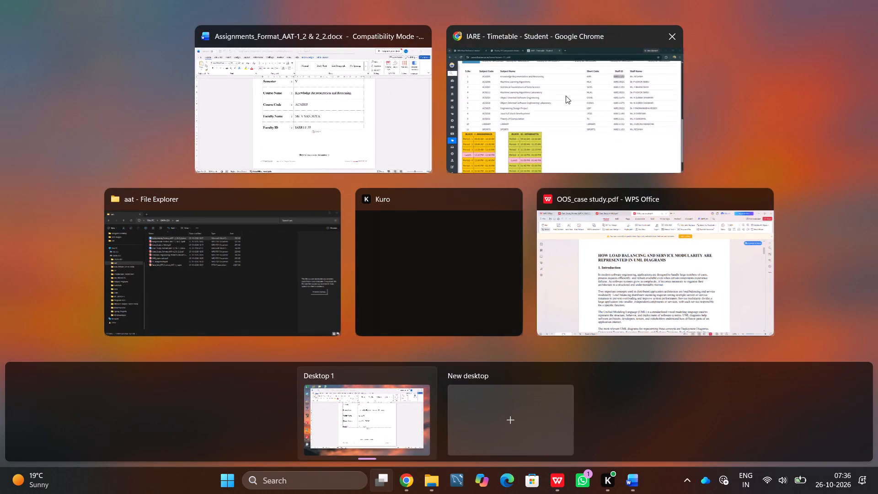
Switch to the timetable page in Chrome and copy the staff name for Knowledge Representation and Reasoning.
{"action": "left_click", "coordinate": [566, 96]}
{"action": "left_click_drag", "start_coordinate": [683, 103], "coordinate": [704, 104]}
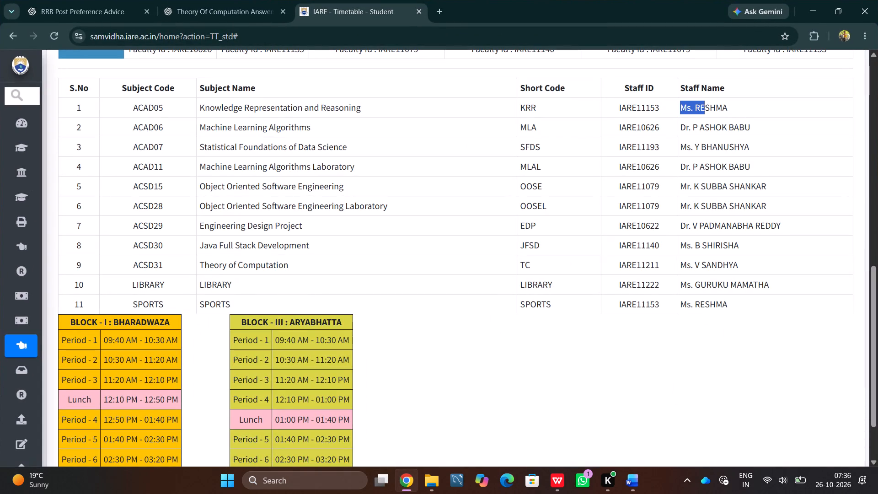
{"action": "left_click_drag", "start_coordinate": [704, 104], "coordinate": [730, 104]}
{"action": "key", "text": "ctrl+c"}
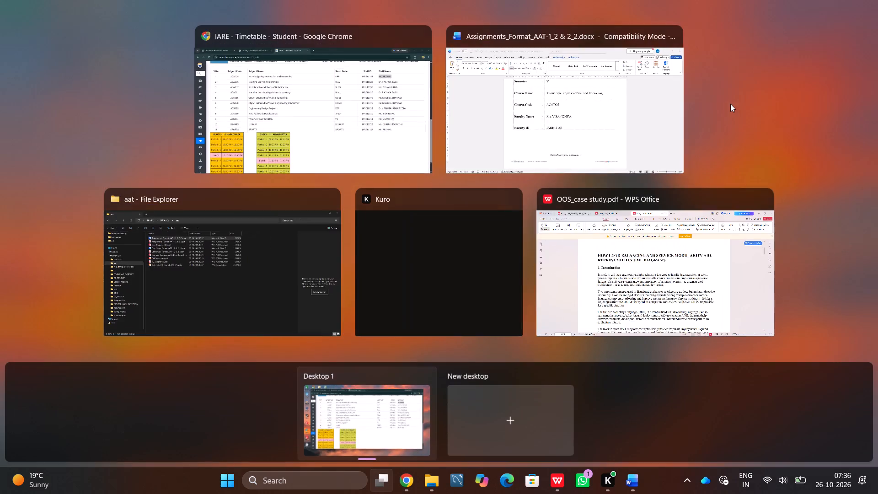
Switch to Word and replace the Faculty Name entry in the details table with the copied staff name.
{"action": "left_click", "coordinate": [624, 100]}
{"action": "left_click", "coordinate": [473, 249]}
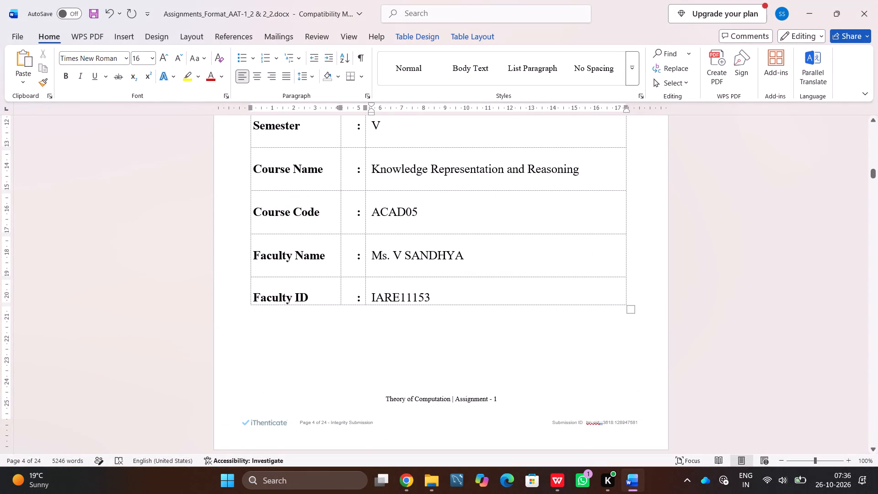
{"action": "key", "text": "space"}
{"action": "key", "text": "ctrl+v"}
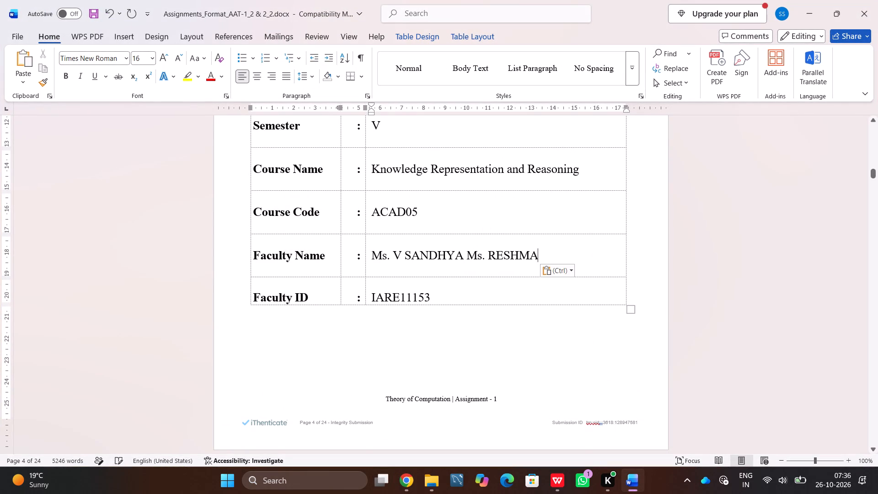
{"action": "left_click", "coordinate": [467, 256]}
{"action": "key", "text": "BackSpace"}
{"action": "key", "text": "BackSpace"}
{"action": "key", "text": "BackSpace"}
{"action": "key", "text": "BackSpace"}
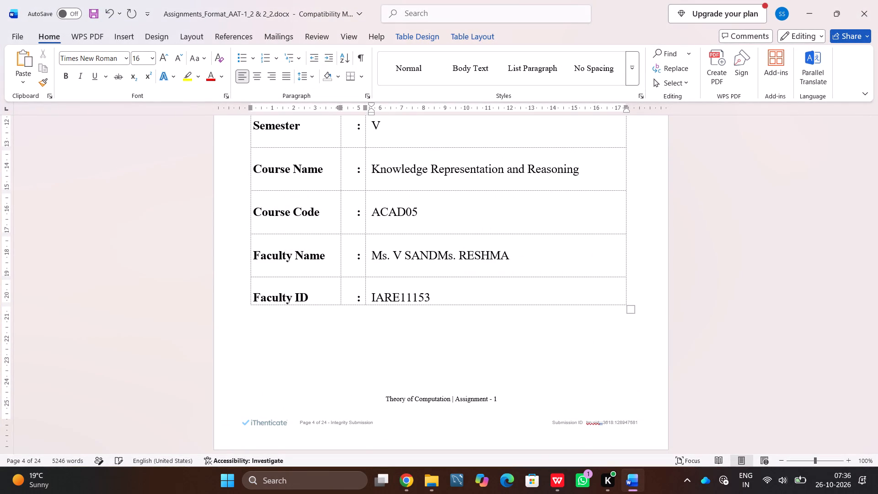
{"action": "key", "text": "BackSpace"}
{"action": "key", "text": "BackSpace"}
{"action": "key", "text": "BackSpace"}
{"action": "key", "text": "BackSpace"}
{"action": "key", "text": "BackSpace"}
{"action": "key", "text": "BackSpace"}
{"action": "key", "text": "BackSpace"}
{"action": "key", "text": "BackSpace"}
{"action": "key", "text": "BackSpace"}
{"action": "key", "text": "BackSpace"}
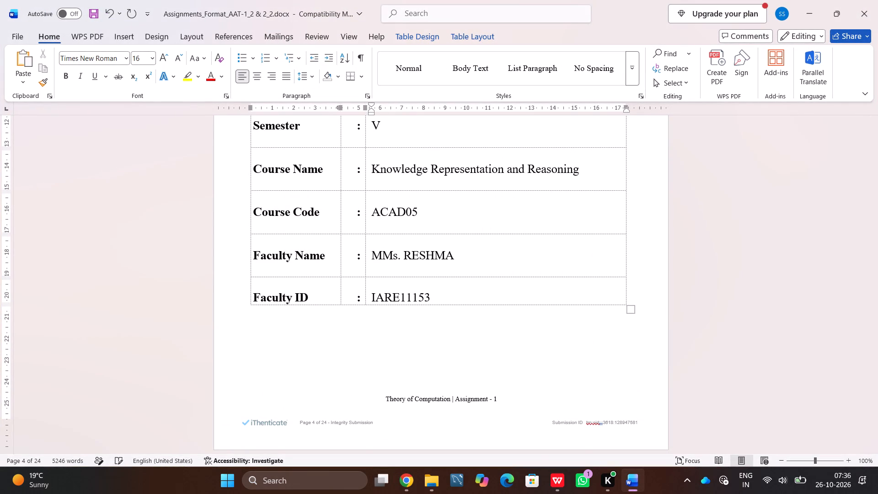
Delete all question-and-answer content below the AAT-I ASSIGNMENT heading, from Q1 through to the end of the document's last page.
{"action": "scroll", "coordinate": [533, 361], "scroll_direction": "down", "scroll_amount": 1}
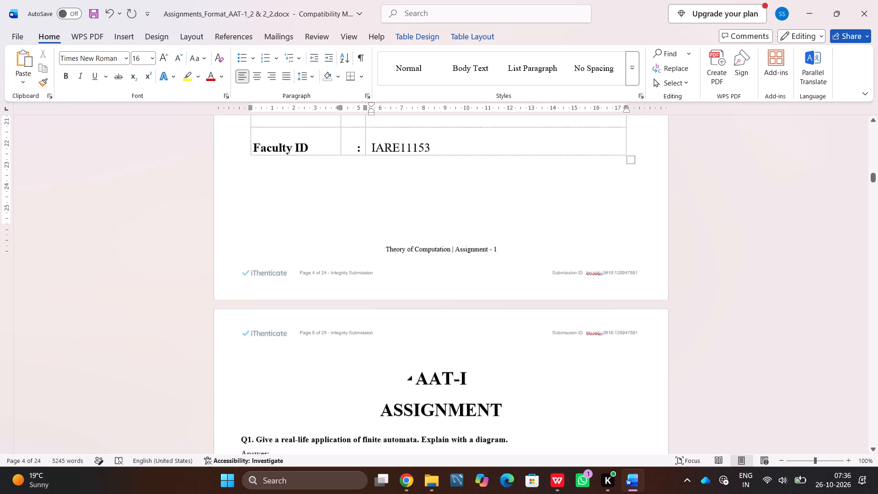
{"action": "scroll", "coordinate": [533, 361], "scroll_direction": "down", "scroll_amount": 2}
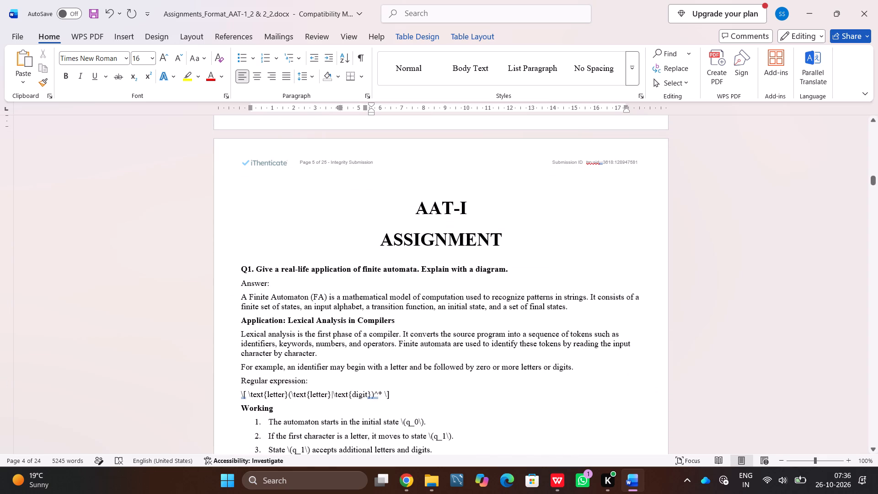
{"action": "left_click_drag", "start_coordinate": [242, 268], "coordinate": [316, 477]}
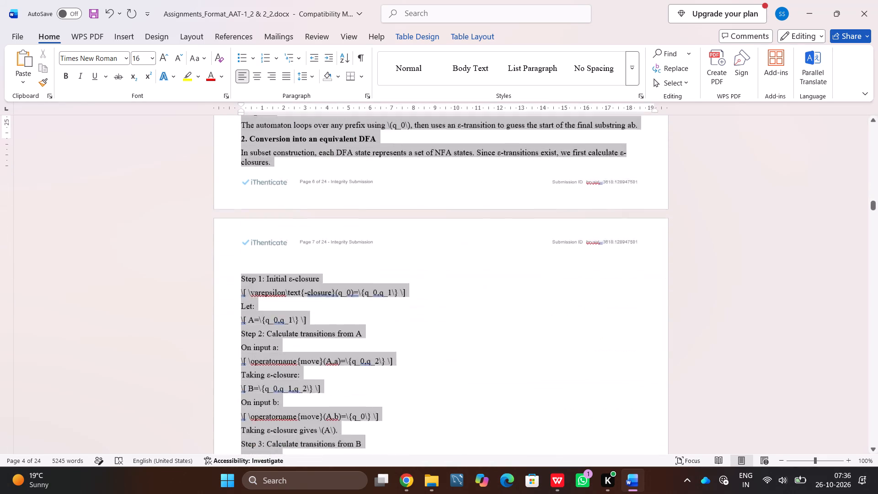
{"action": "left_click_drag", "start_coordinate": [316, 477], "coordinate": [314, 478]}
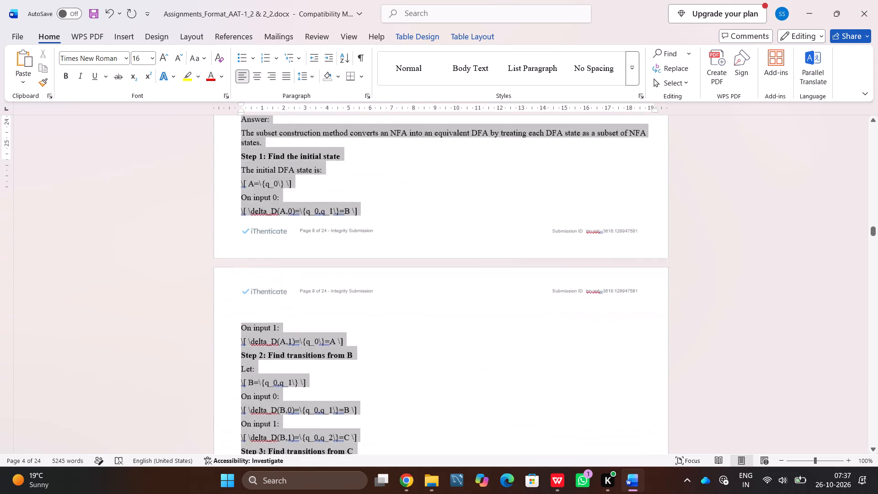
{"action": "left_click_drag", "start_coordinate": [314, 478], "coordinate": [321, 478]}
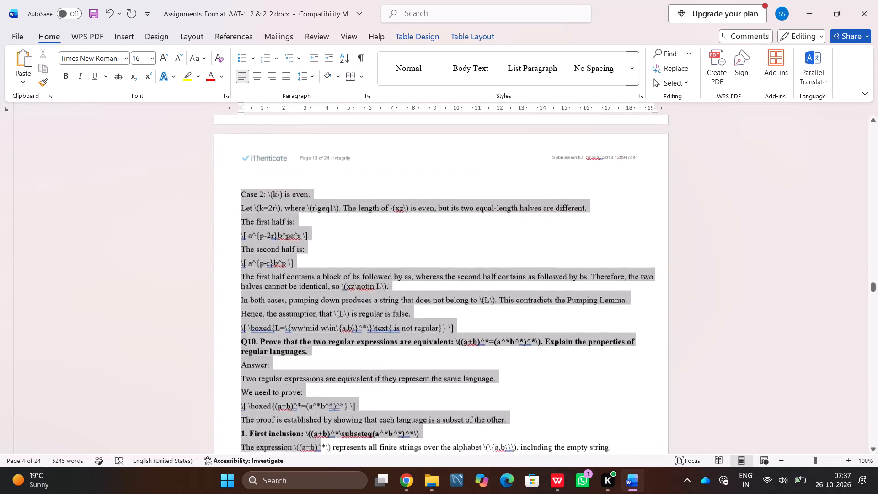
{"action": "left_click_drag", "start_coordinate": [321, 478], "coordinate": [320, 479]}
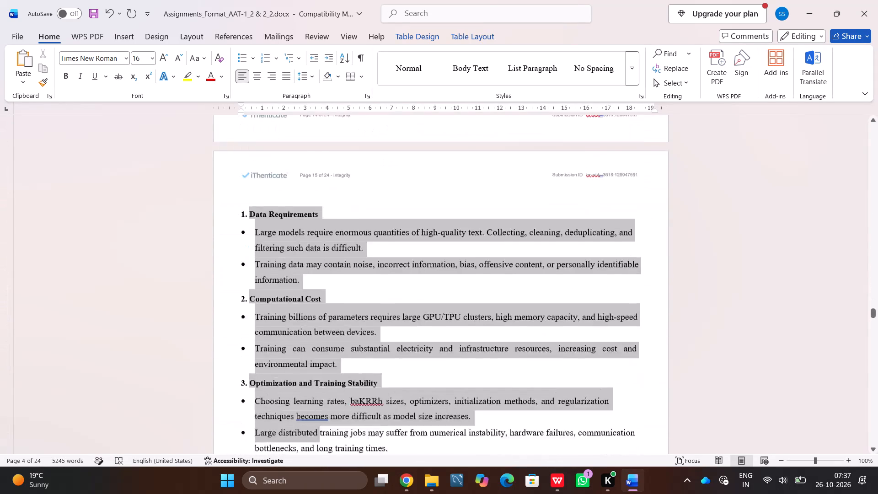
{"action": "left_click_drag", "start_coordinate": [320, 479], "coordinate": [319, 479]}
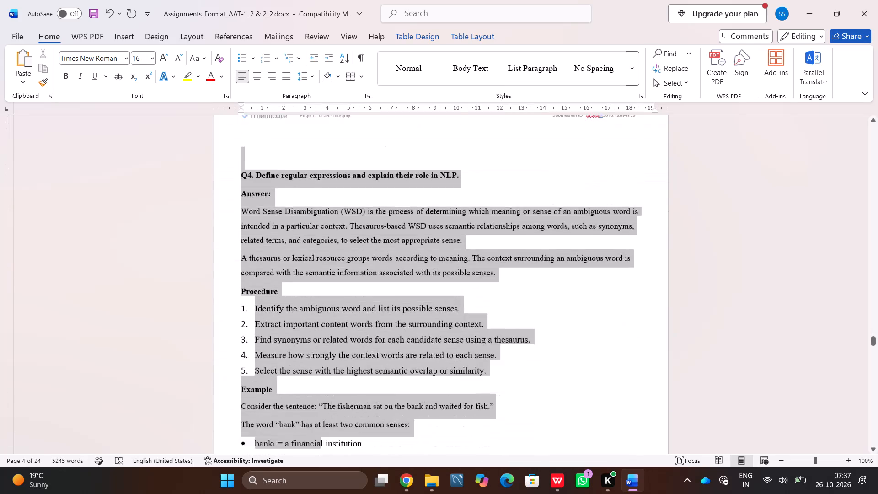
{"action": "left_click_drag", "start_coordinate": [319, 479], "coordinate": [318, 479]}
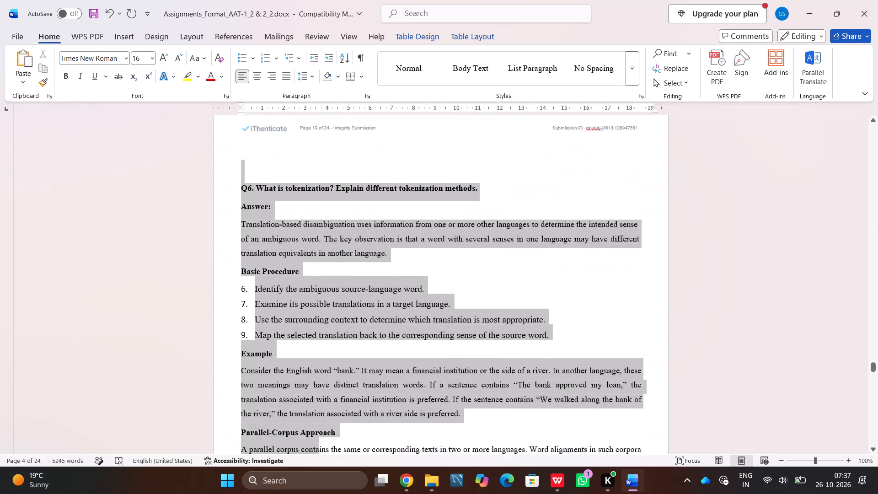
{"action": "left_click_drag", "start_coordinate": [318, 479], "coordinate": [317, 479]}
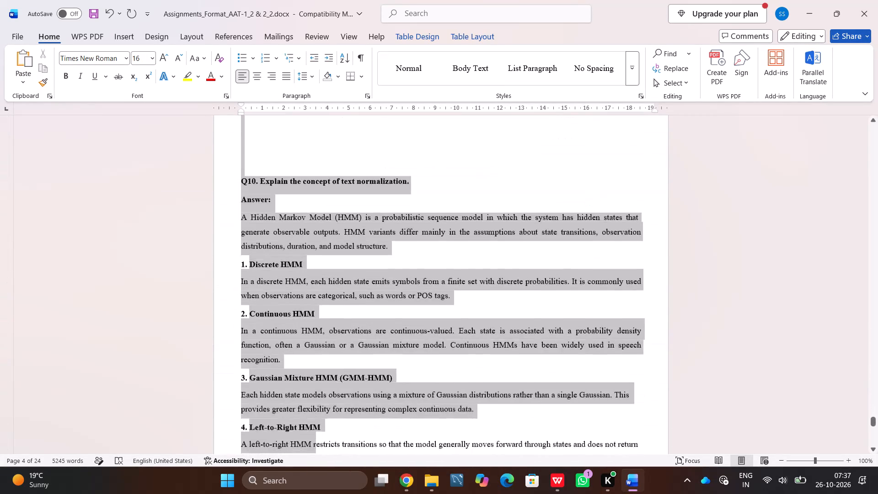
{"action": "left_click_drag", "start_coordinate": [317, 479], "coordinate": [318, 481]}
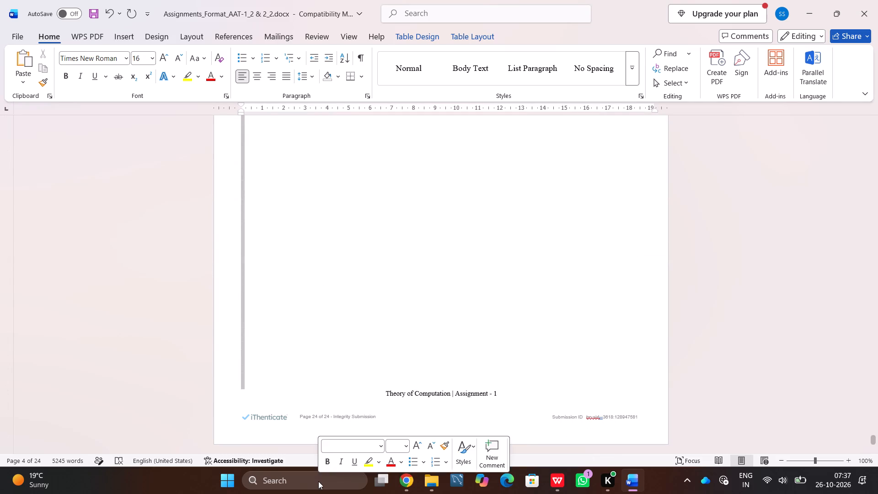
{"action": "key", "text": "BackSpace"}
Copy Theory of Computation from the line under the AAT-I ASSIGNMENT heading and set it as the search text for a find-and-replace.
{"action": "scroll", "coordinate": [318, 481], "scroll_direction": "up", "scroll_amount": 2}
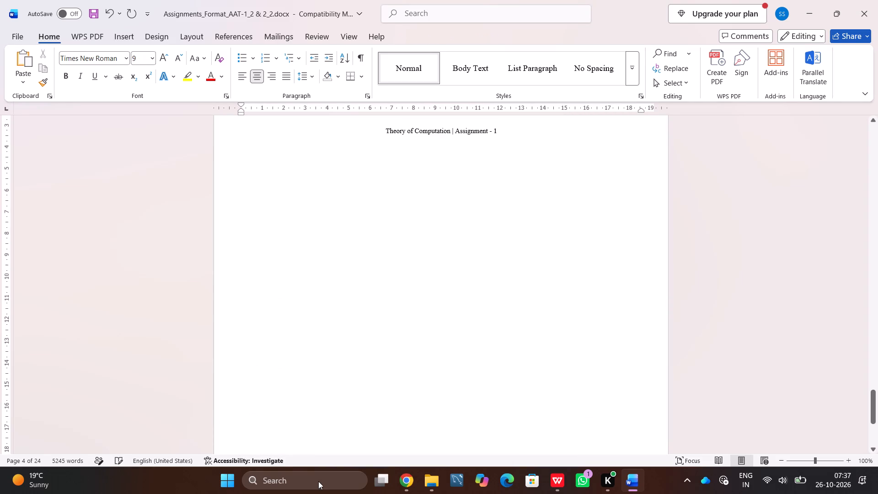
{"action": "scroll", "coordinate": [411, 358], "scroll_direction": "up", "scroll_amount": 1}
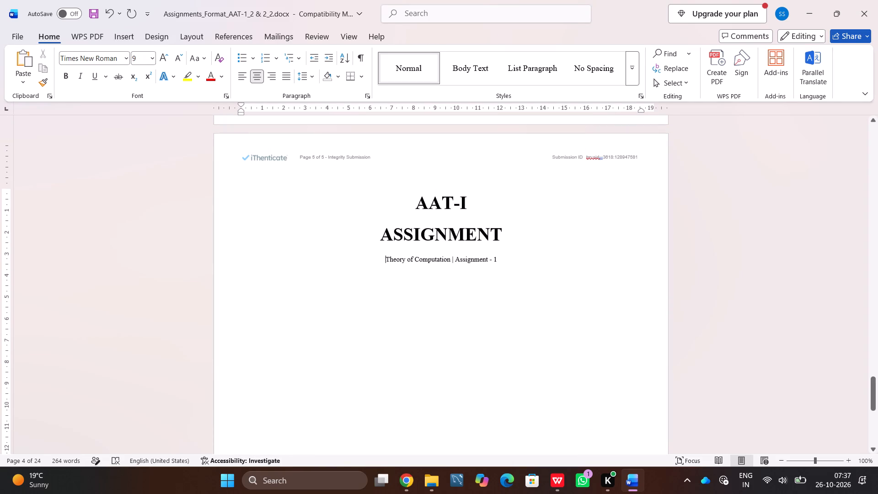
{"action": "scroll", "coordinate": [411, 358], "scroll_direction": "up", "scroll_amount": 1}
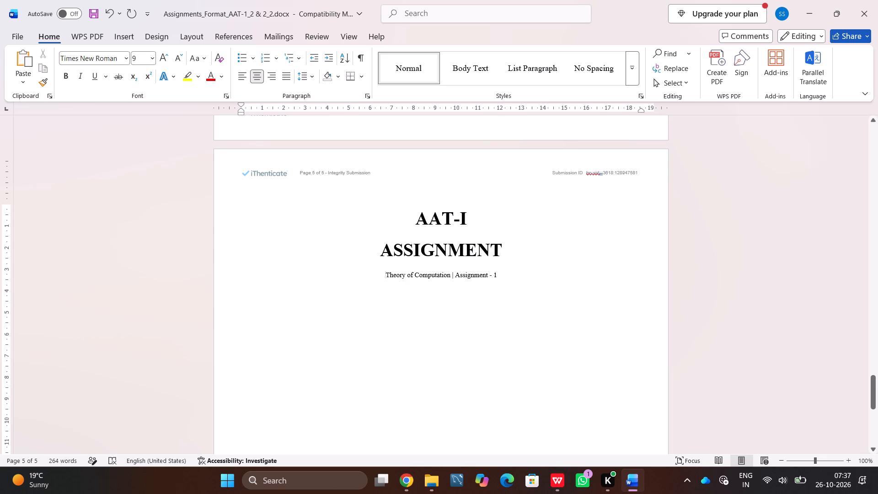
{"action": "left_click_drag", "start_coordinate": [385, 273], "coordinate": [439, 279]}
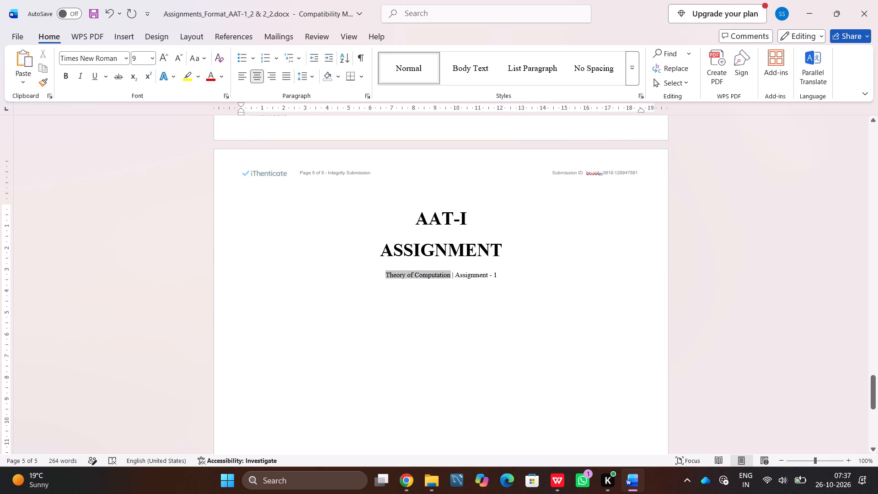
{"action": "left_click_drag", "start_coordinate": [439, 279], "coordinate": [445, 279]}
{"action": "key", "text": "ctrl+c"}
{"action": "scroll", "coordinate": [445, 279], "scroll_direction": "up", "scroll_amount": 1}
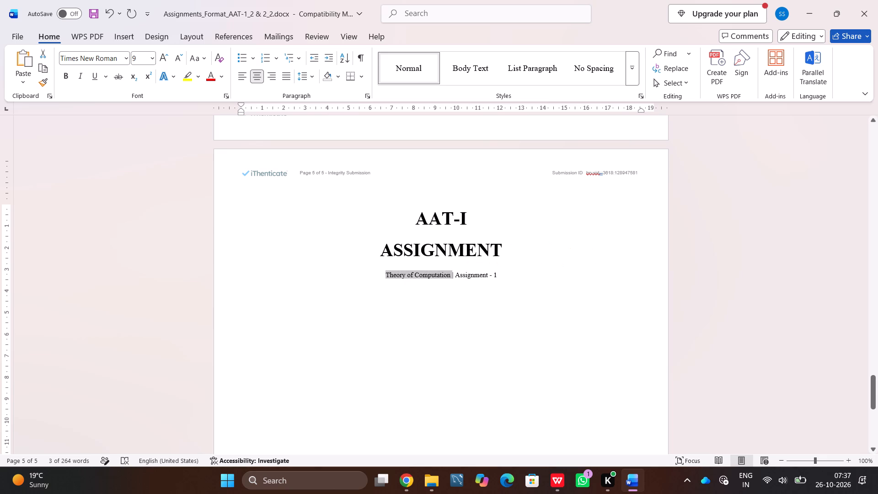
{"action": "scroll", "coordinate": [445, 279], "scroll_direction": "up", "scroll_amount": 1}
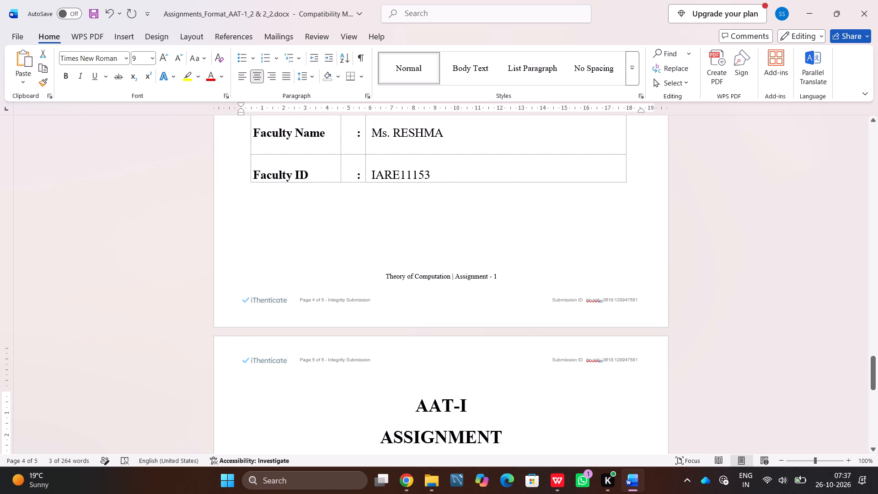
{"action": "key", "text": "ctrl+h"}
{"action": "key", "text": "ctrl+y"}
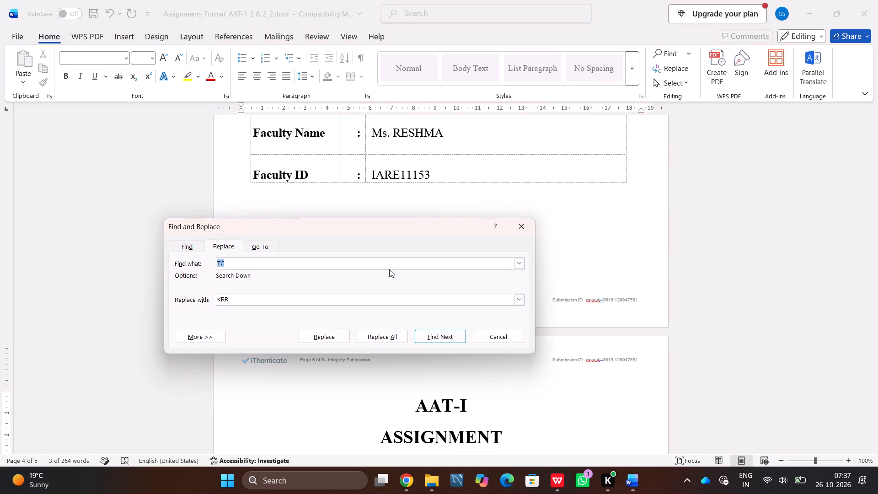
{"action": "left_click", "coordinate": [384, 264]}
{"action": "key", "text": "ctrl+a"}
{"action": "key", "text": "ctrl+v"}
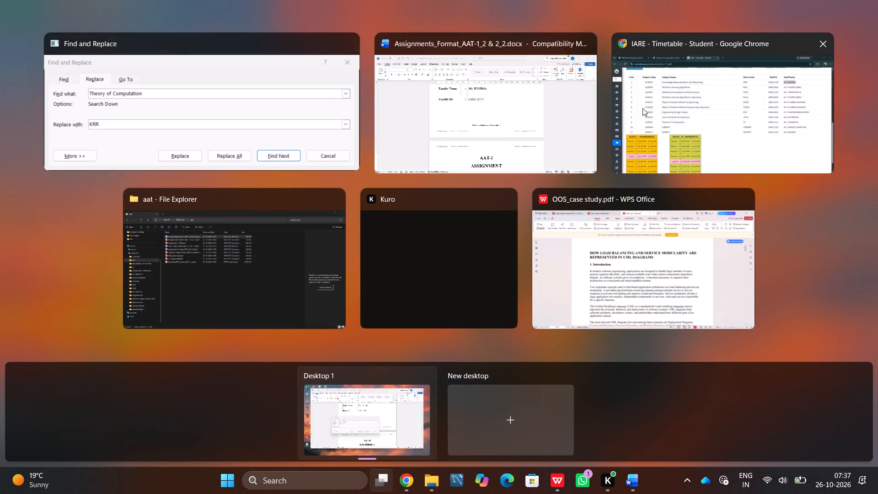
Copy Knowledge Representation and Reasoning from the Chrome timetable and replace all occurrences of Theory of Computation in the Word document with it.
{"action": "left_click", "coordinate": [661, 109]}
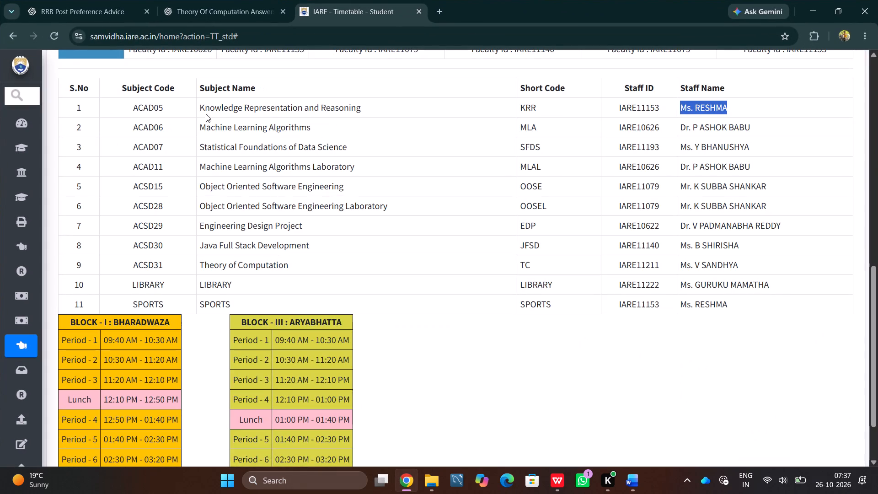
{"action": "left_click_drag", "start_coordinate": [198, 105], "coordinate": [364, 106]}
{"action": "key", "text": "ctrl+c"}
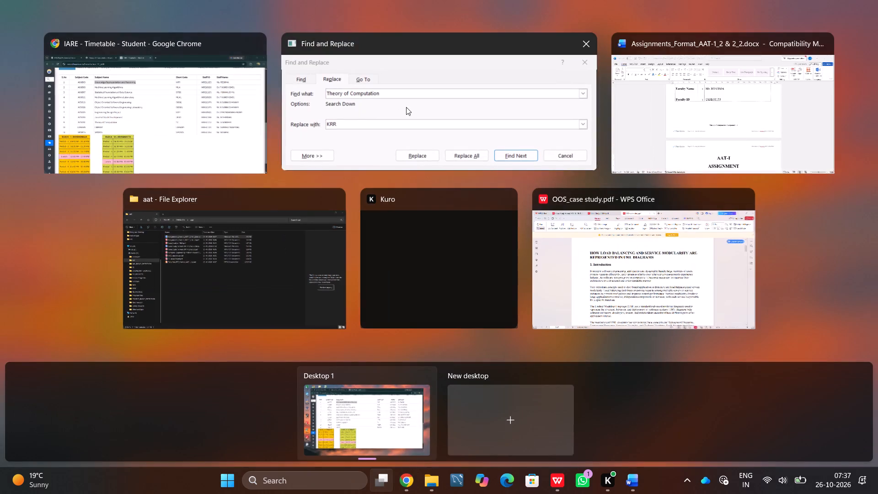
{"action": "left_click", "coordinate": [408, 107]}
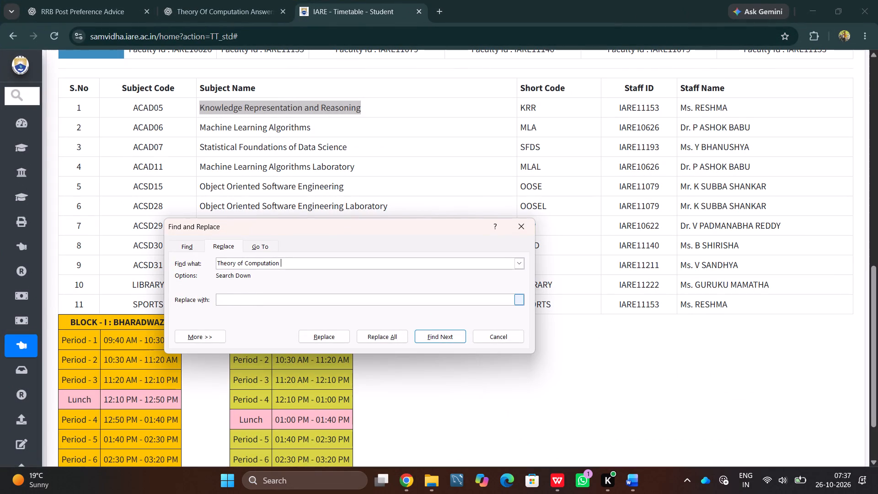
{"action": "left_click", "coordinate": [250, 298]}
{"action": "key", "text": "ctrl+a"}
{"action": "key", "text": "ctrl+v"}
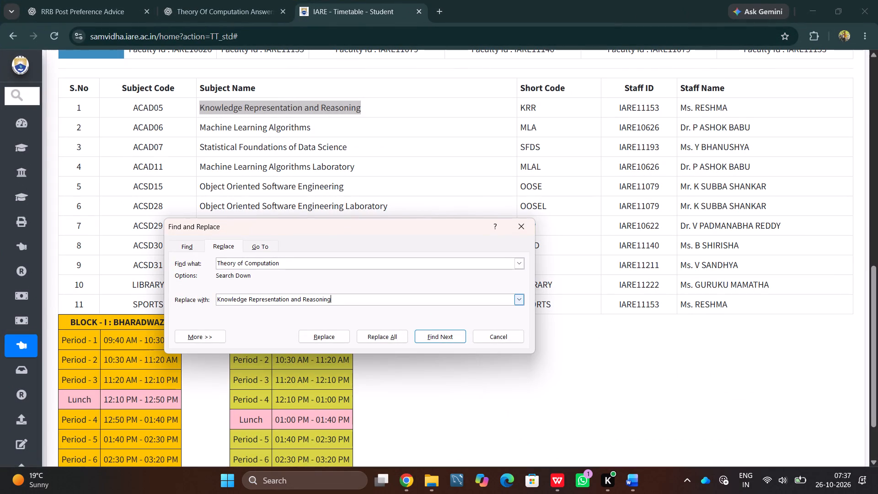
{"action": "left_click", "coordinate": [374, 333]}
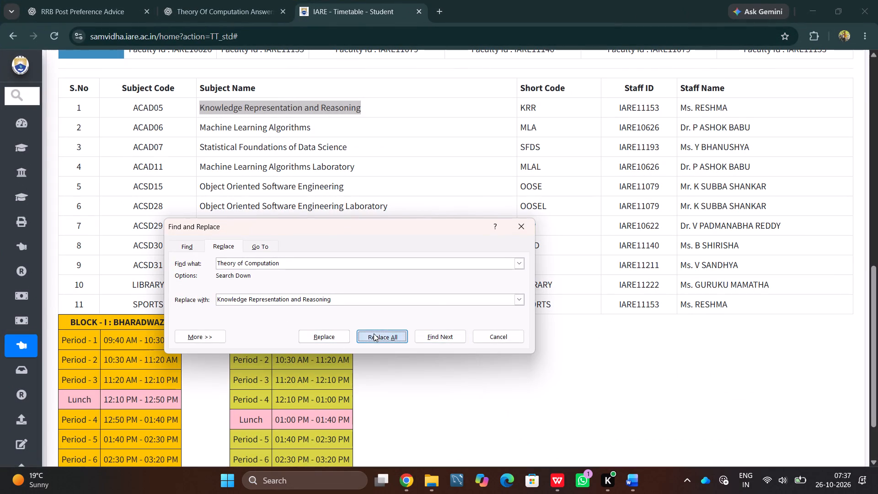
{"action": "left_click", "coordinate": [378, 321]}
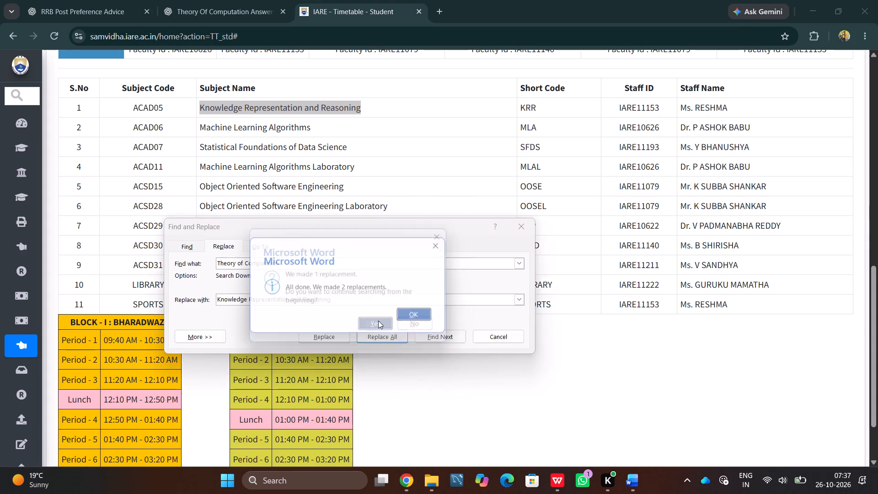
{"action": "left_click", "coordinate": [688, 107]}
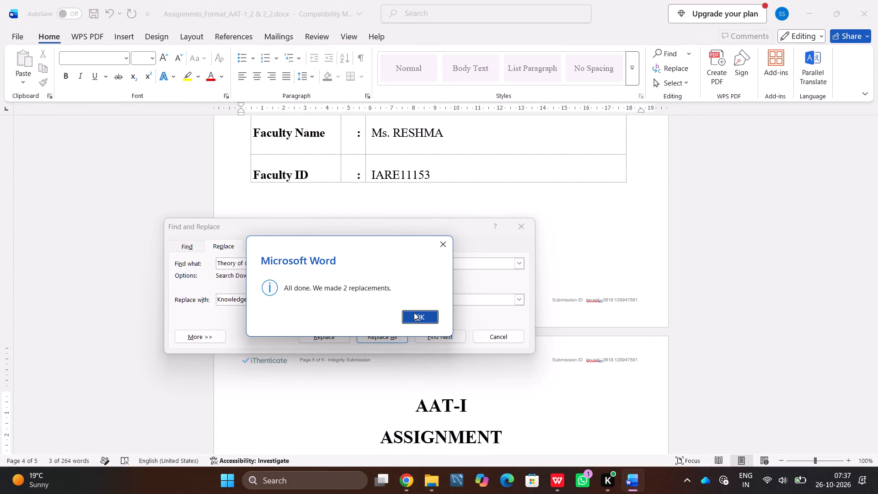
{"action": "left_click", "coordinate": [414, 316]}
{"action": "left_click", "coordinate": [380, 333]}
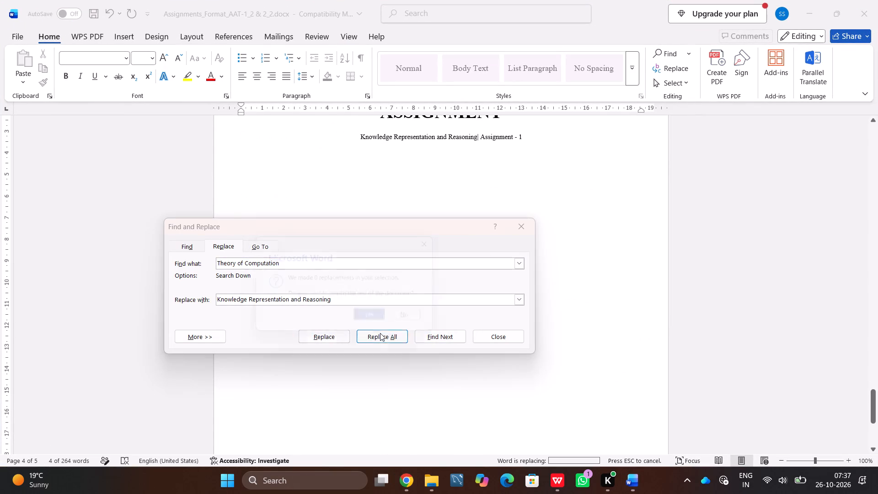
{"action": "left_click", "coordinate": [379, 317]}
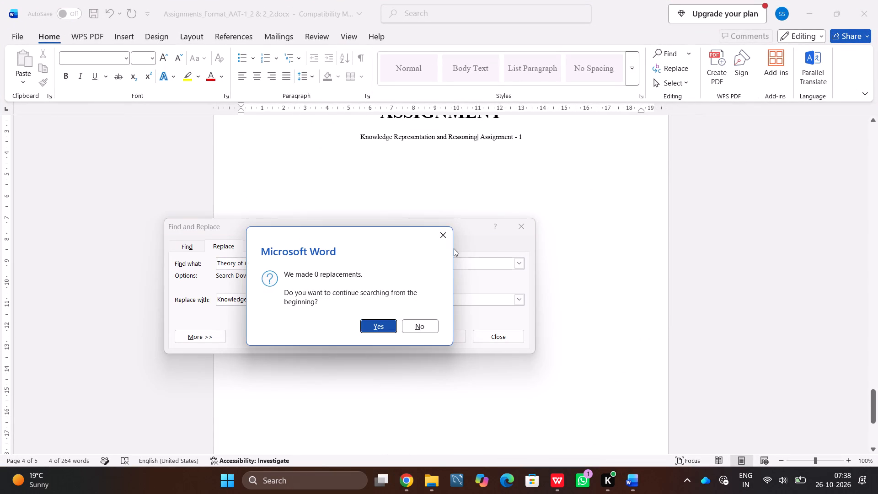
{"action": "left_click", "coordinate": [444, 239]}
{"action": "left_click", "coordinate": [517, 226]}
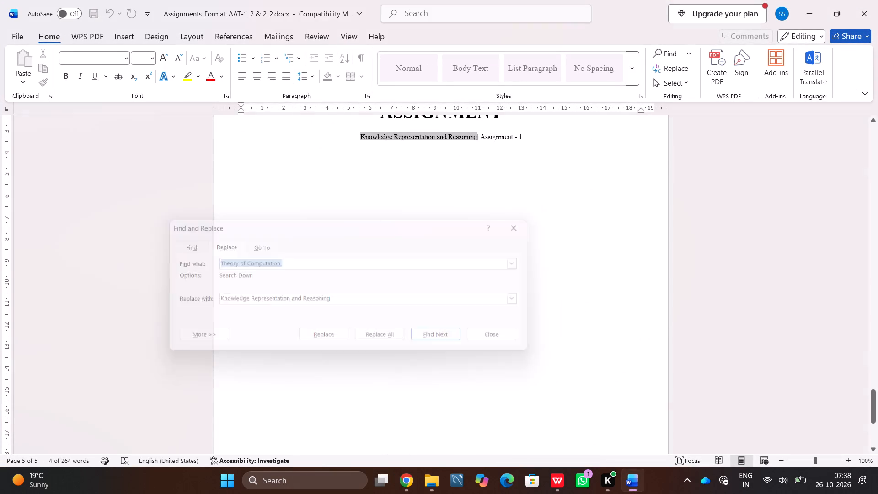
{"action": "scroll", "coordinate": [517, 226], "scroll_direction": "up", "scroll_amount": 2}
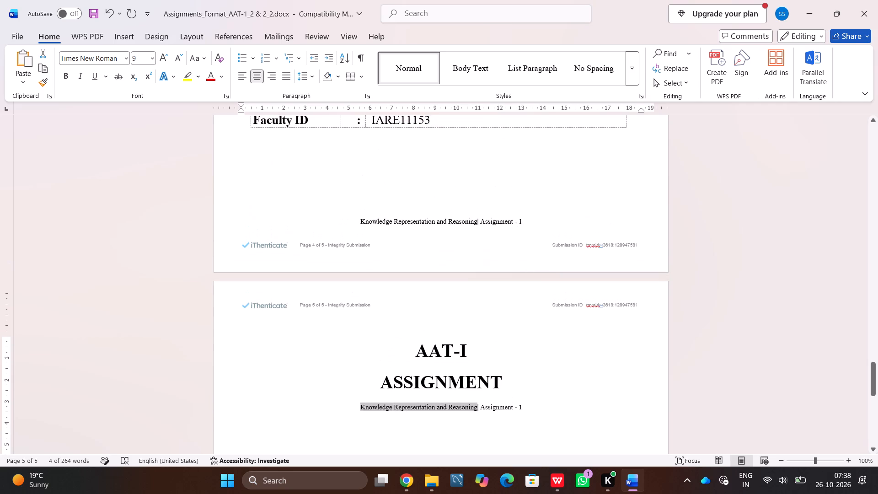
{"action": "scroll", "coordinate": [517, 226], "scroll_direction": "up", "scroll_amount": 6}
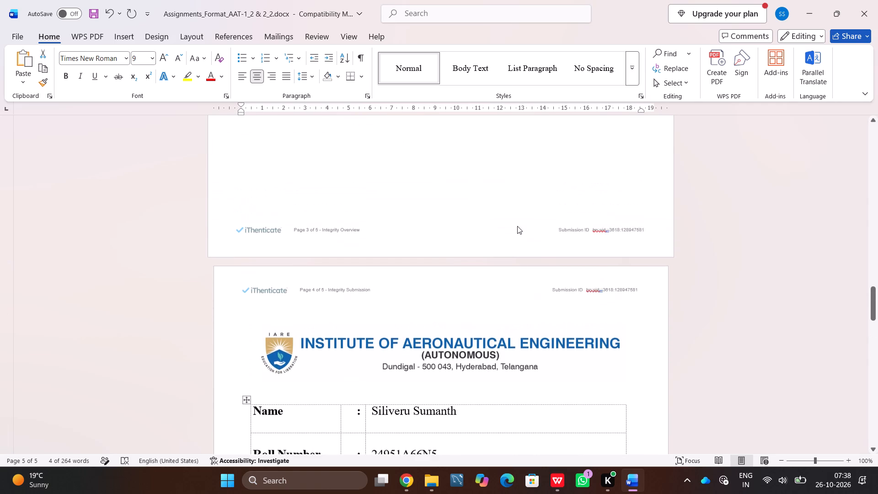
{"action": "scroll", "coordinate": [517, 226], "scroll_direction": "up", "scroll_amount": 6}
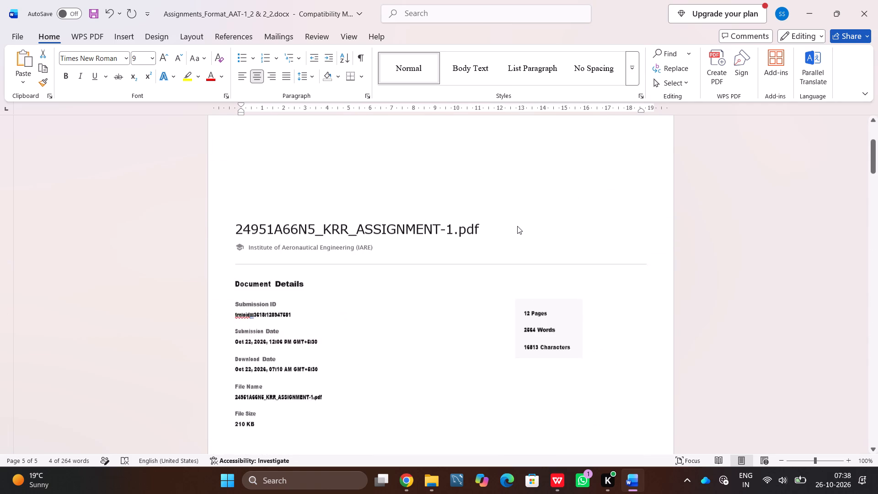
{"action": "scroll", "coordinate": [517, 226], "scroll_direction": "down", "scroll_amount": 1}
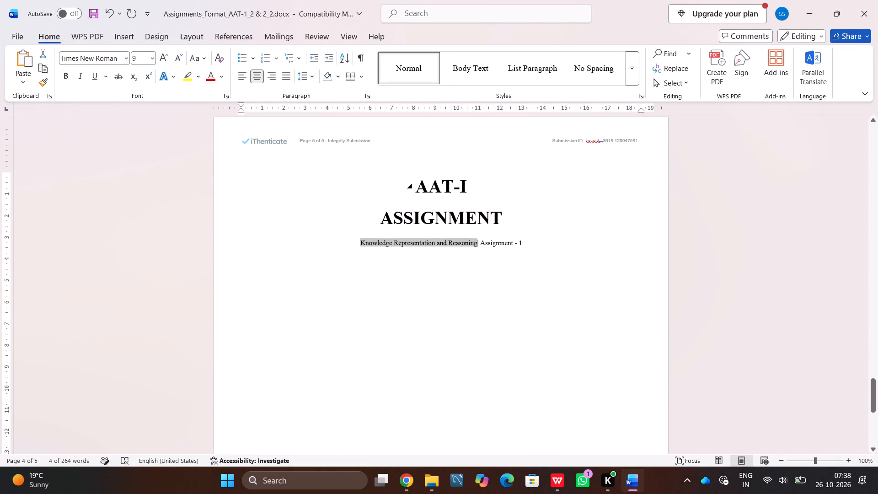
{"action": "left_click", "coordinate": [507, 214]}
{"action": "key", "text": "Return"}
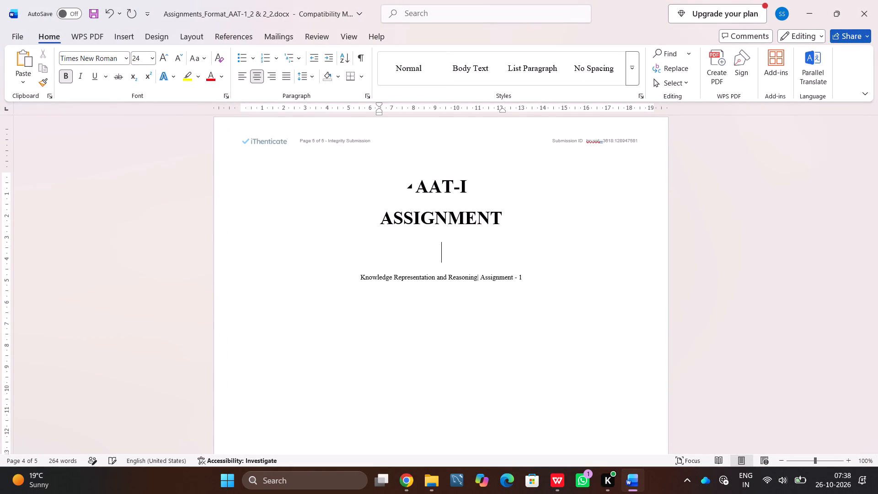
{"action": "key", "text": "Return"}
{"action": "key", "text": "BackSpace"}
{"action": "key", "text": "Left"}
{"action": "key", "text": "Left"}
{"action": "key", "text": "Down"}
{"action": "key", "text": "ctrl+z"}
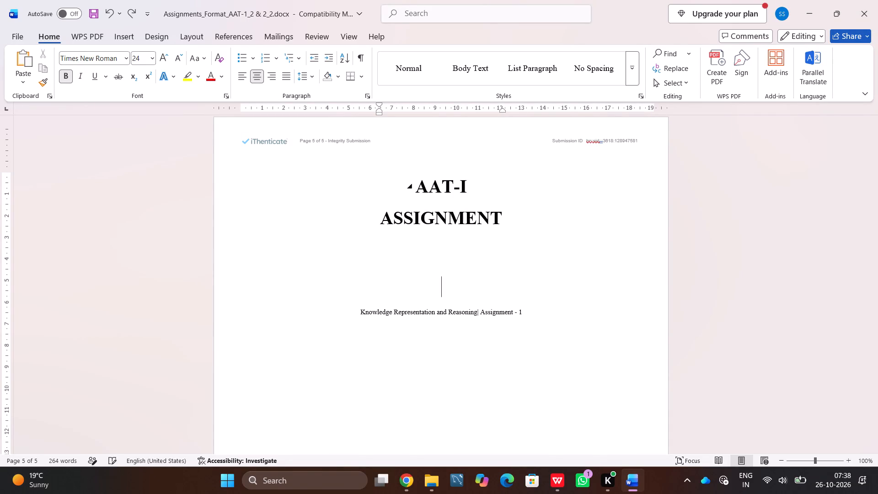
Left-align the first blank line below the ASSIGNMENT heading and move its left indent to about 1 cm.
{"action": "left_click", "coordinate": [343, 269]}
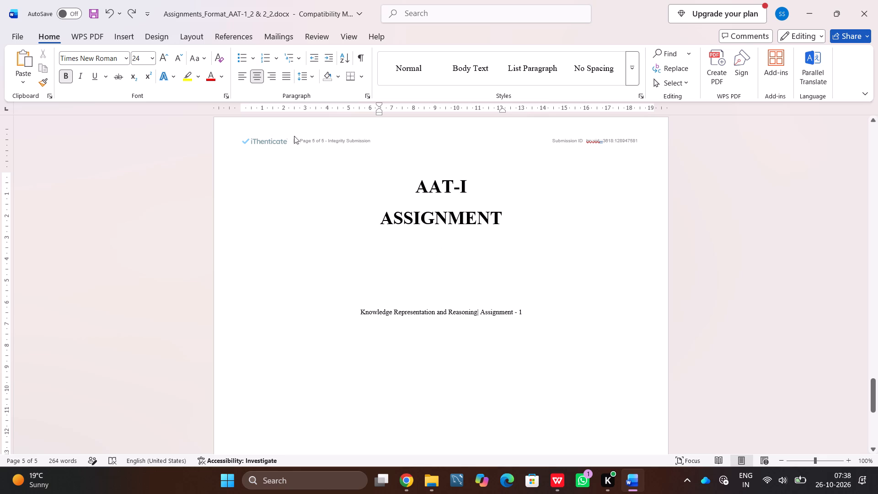
{"action": "left_click", "coordinate": [244, 79]}
{"action": "left_click_drag", "start_coordinate": [381, 113], "coordinate": [293, 121]}
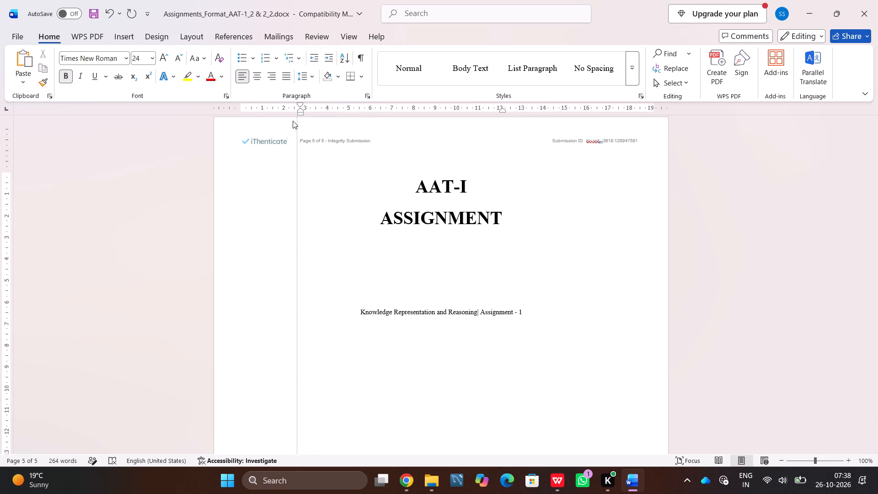
{"action": "left_click_drag", "start_coordinate": [293, 121], "coordinate": [266, 124]}
{"action": "left_click_drag", "start_coordinate": [266, 124], "coordinate": [263, 126]}
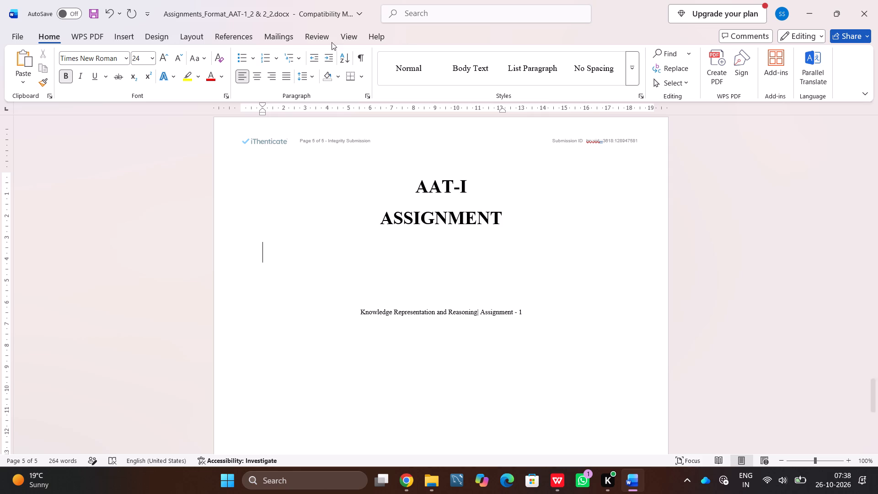
Reduce the font size to 14 on the blank line below the ASSIGNMENT heading and paste the copied ChatGPT answers there.
{"action": "left_click", "coordinate": [178, 55]}
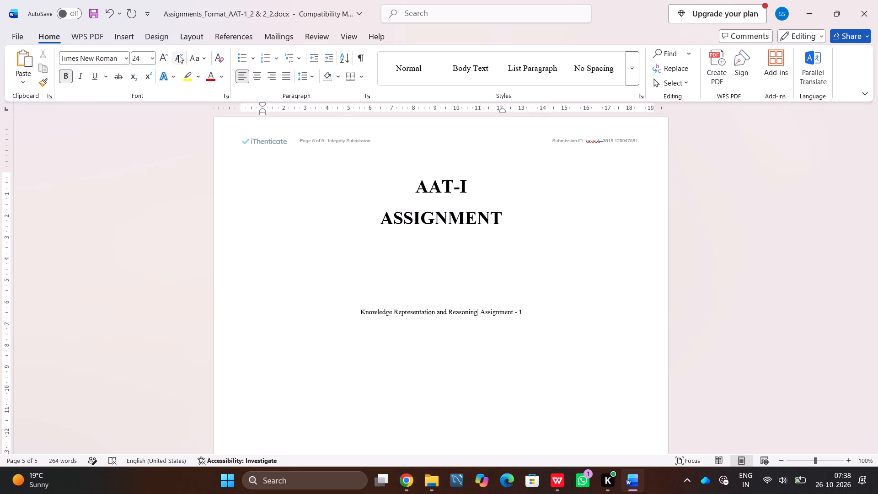
{"action": "left_click", "coordinate": [178, 55]}
{"action": "left_click", "coordinate": [178, 55]}
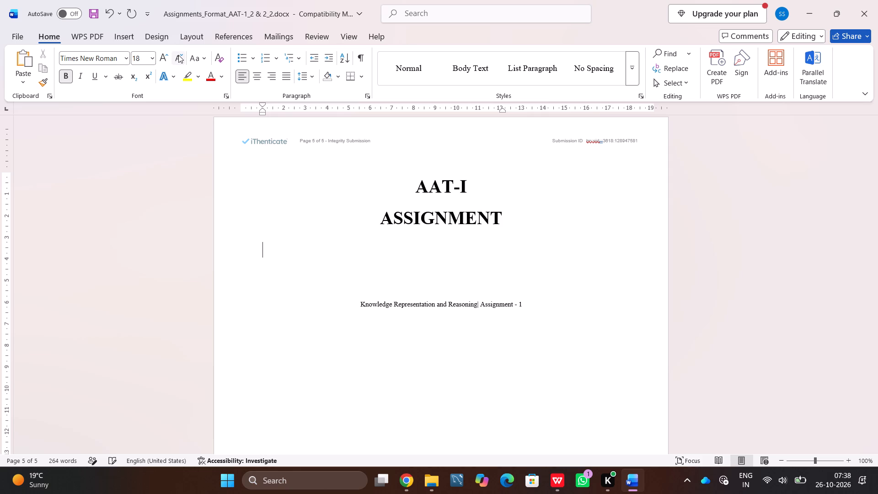
{"action": "left_click", "coordinate": [178, 55]}
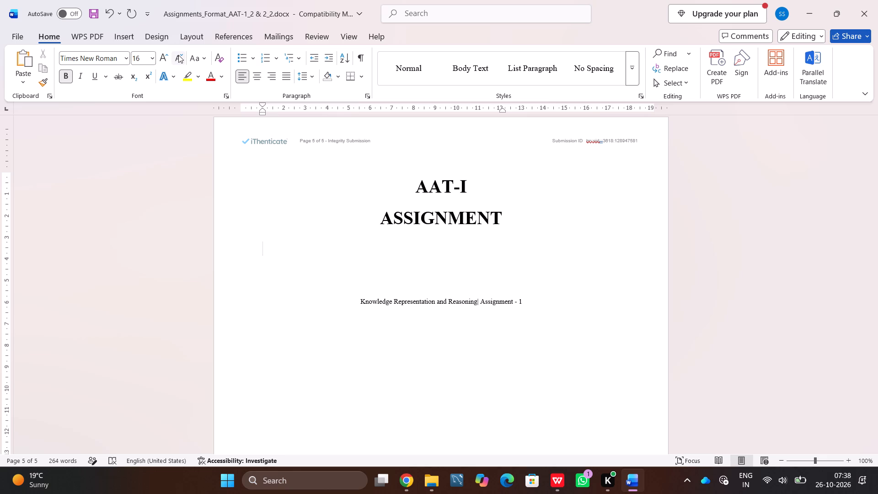
{"action": "left_click", "coordinate": [178, 55]}
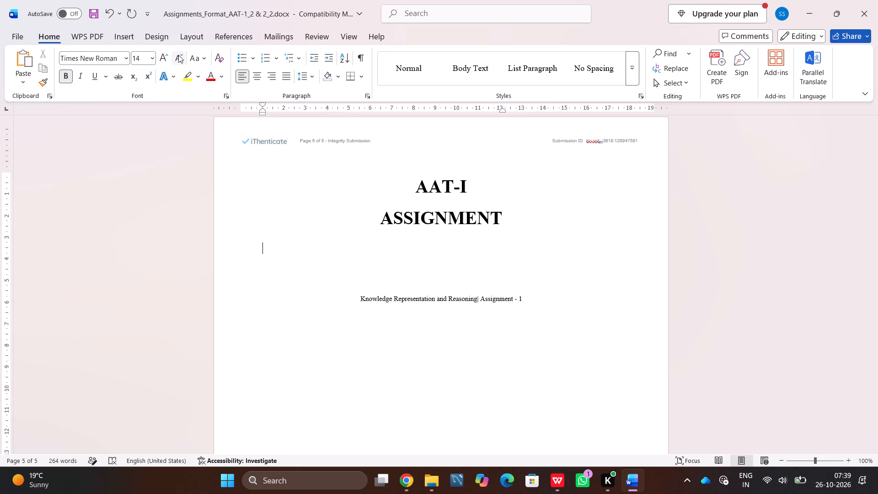
{"action": "key", "text": "ctrl+v"}
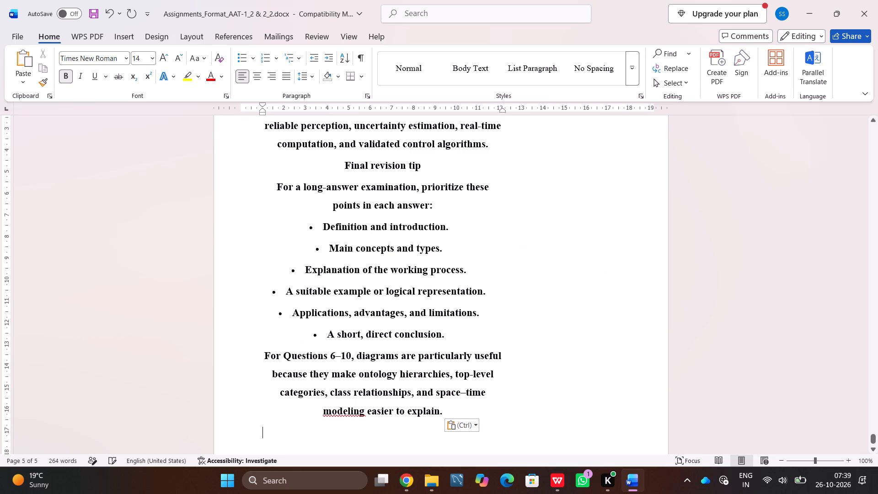
Extend the right indent of the empty line after the pasted answers to about 18 cm.
{"action": "left_click_drag", "start_coordinate": [502, 109], "coordinate": [587, 111]}
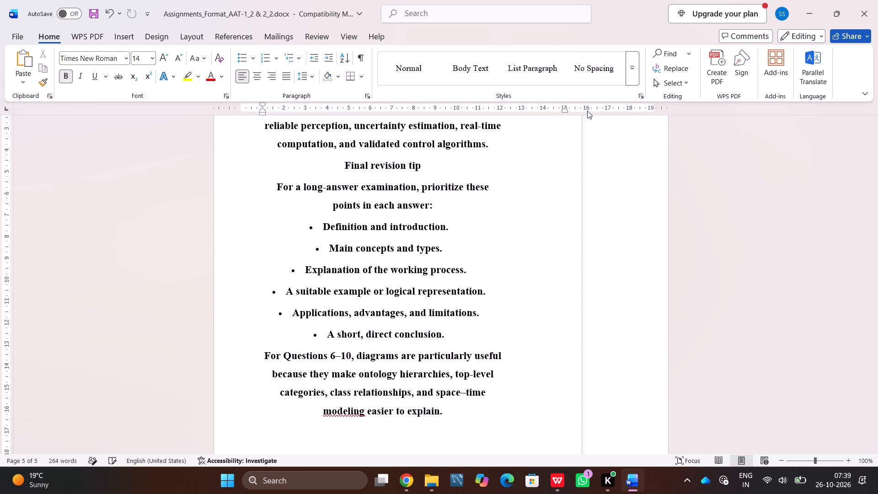
{"action": "left_click_drag", "start_coordinate": [587, 111], "coordinate": [632, 117]}
Extend the right indent of all the pasted answers, from the introductory paragraph to the closing revision tip, to about 18 cm.
{"action": "left_click", "coordinate": [310, 204]}
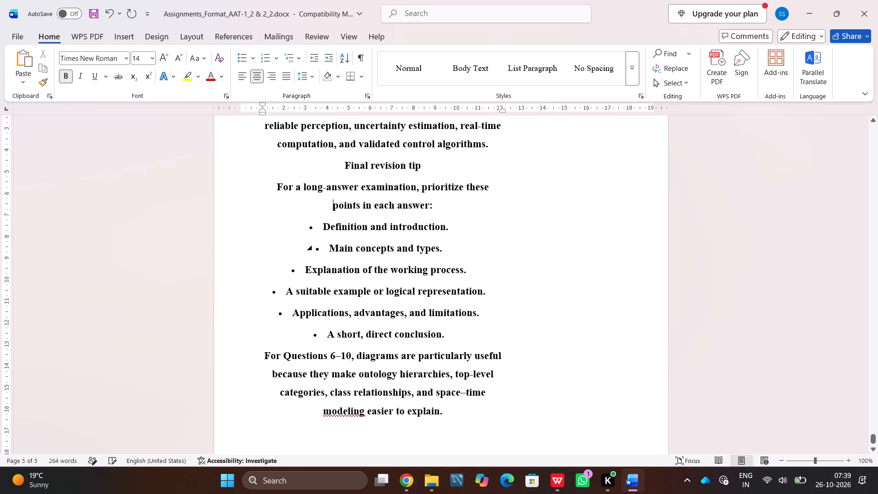
{"action": "left_click_drag", "start_coordinate": [443, 412], "coordinate": [332, 176]}
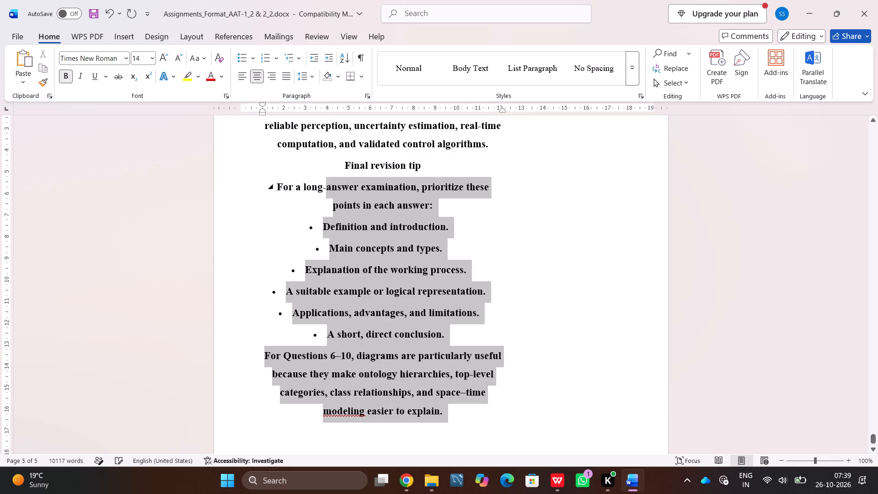
{"action": "left_click_drag", "start_coordinate": [332, 176], "coordinate": [300, 81]}
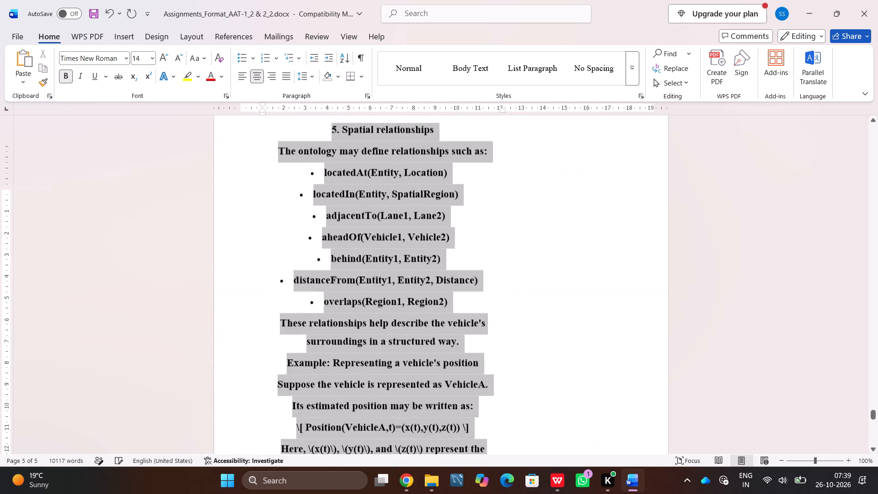
{"action": "left_click_drag", "start_coordinate": [300, 81], "coordinate": [298, 81]}
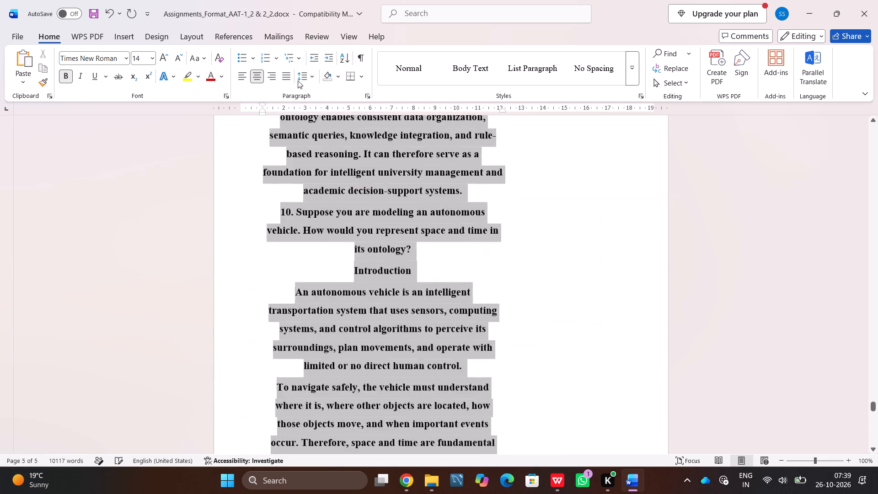
{"action": "left_click_drag", "start_coordinate": [298, 81], "coordinate": [284, 84]}
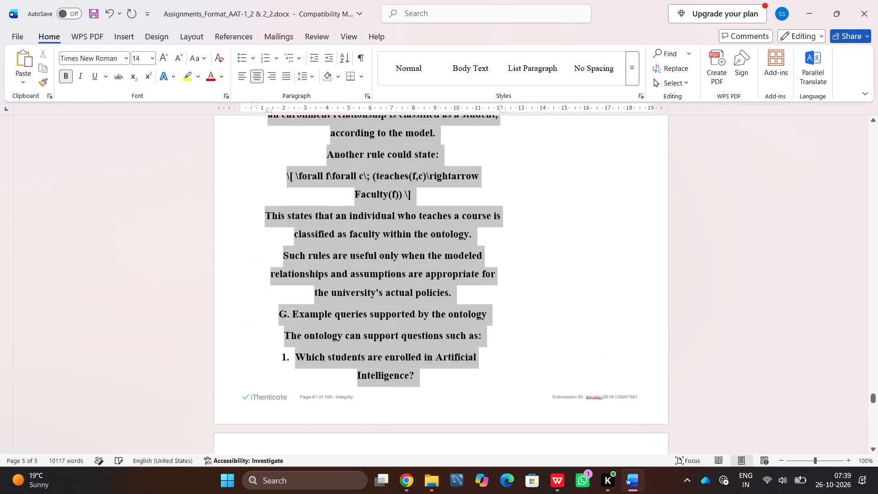
{"action": "left_click_drag", "start_coordinate": [284, 84], "coordinate": [279, 89]}
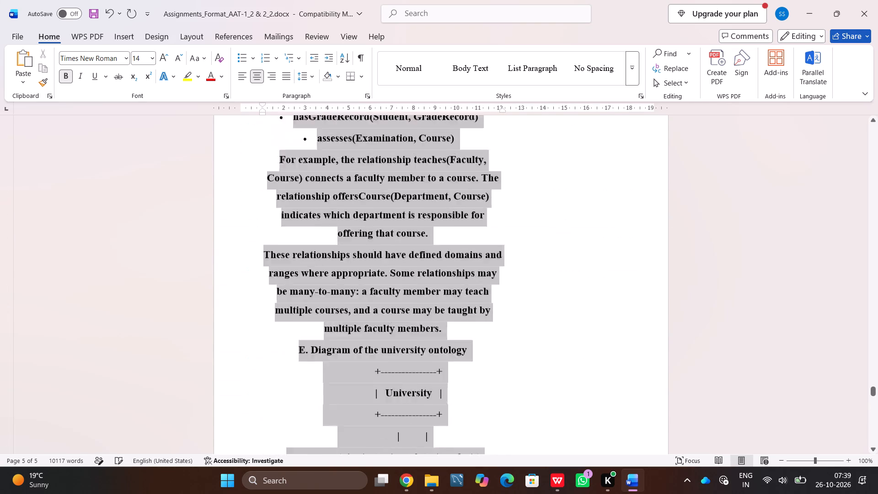
{"action": "left_click_drag", "start_coordinate": [279, 89], "coordinate": [274, 89]}
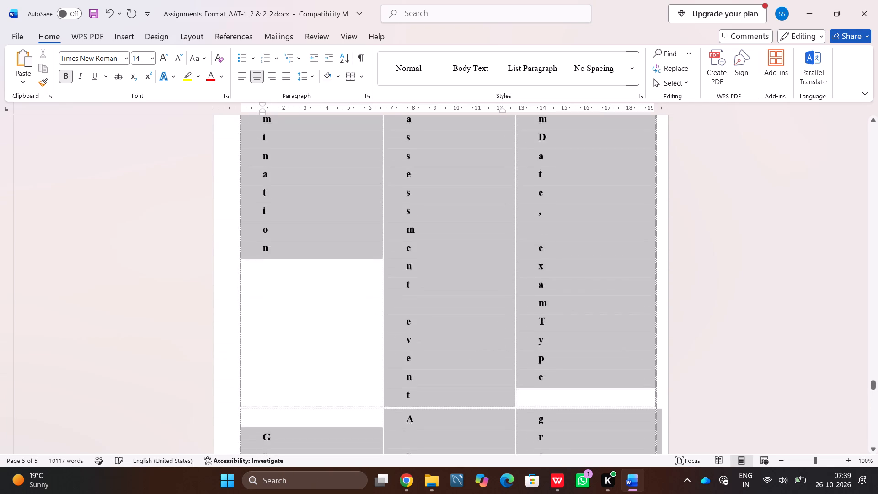
{"action": "left_click_drag", "start_coordinate": [274, 89], "coordinate": [264, 93]}
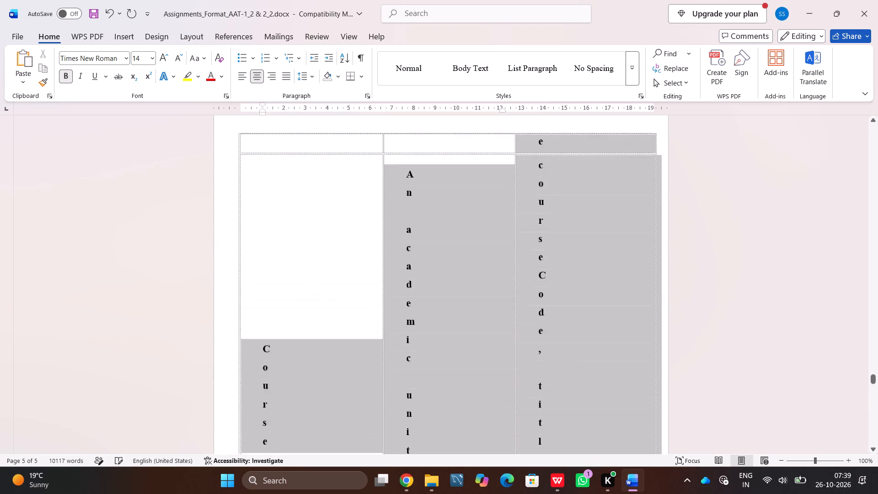
{"action": "left_click_drag", "start_coordinate": [264, 93], "coordinate": [264, 93]}
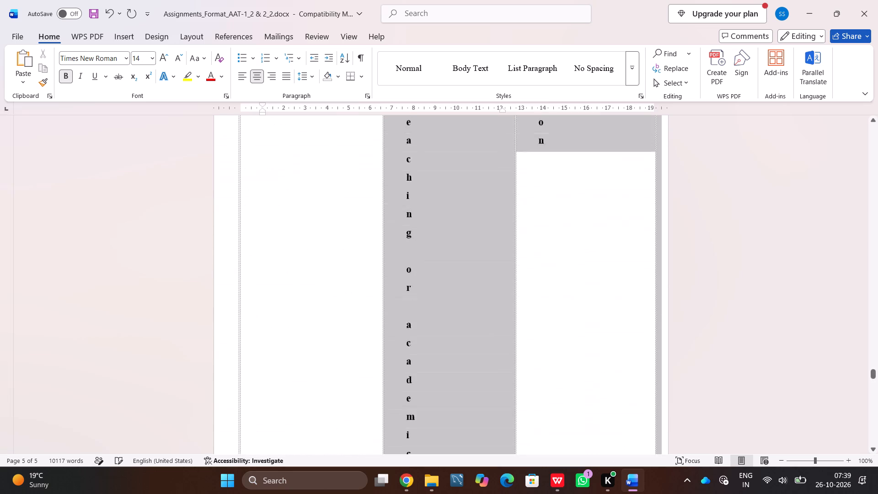
{"action": "left_click_drag", "start_coordinate": [264, 93], "coordinate": [263, 91]}
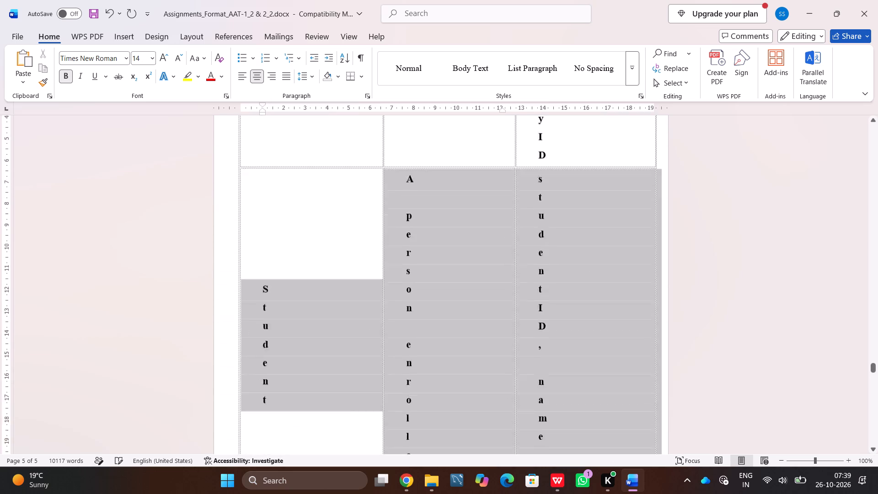
{"action": "left_click_drag", "start_coordinate": [263, 91], "coordinate": [260, 91]}
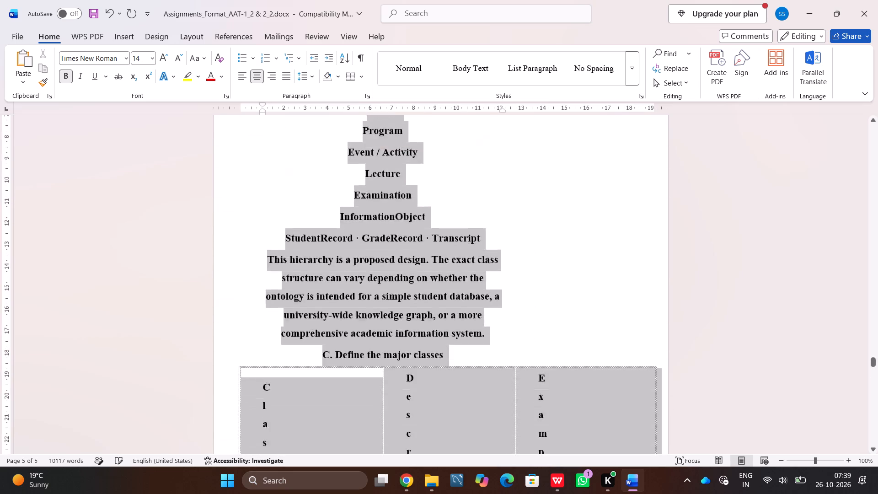
{"action": "left_click_drag", "start_coordinate": [260, 91], "coordinate": [259, 90]}
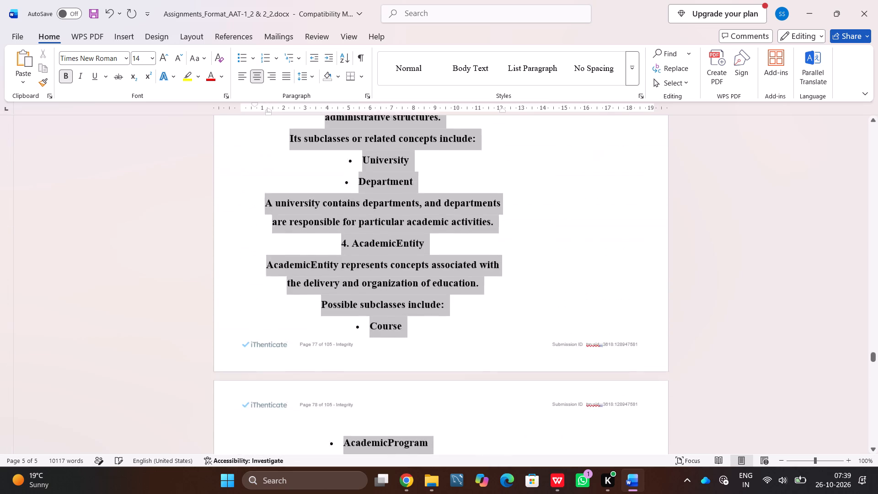
{"action": "left_click_drag", "start_coordinate": [259, 90], "coordinate": [259, 90]}
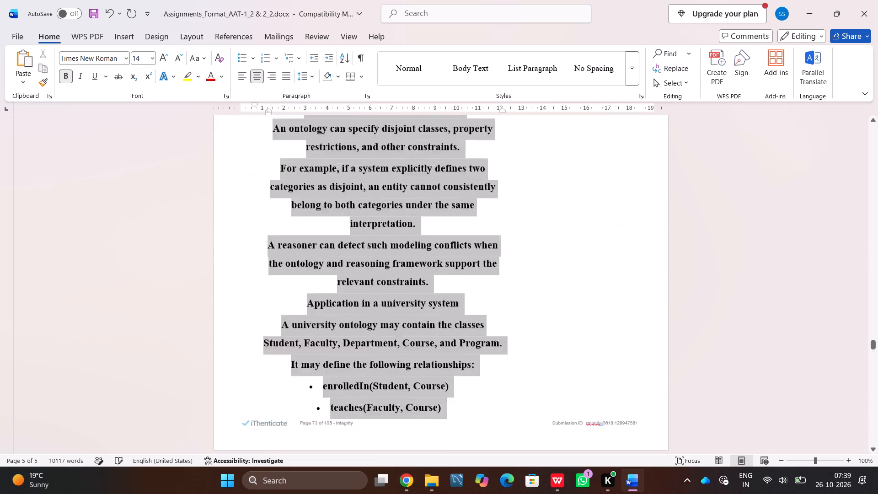
{"action": "left_click_drag", "start_coordinate": [259, 90], "coordinate": [257, 88]}
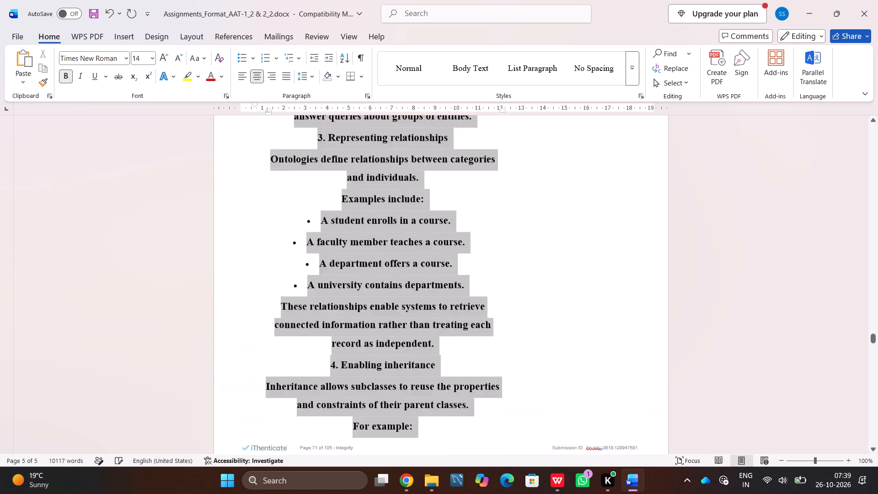
{"action": "left_click_drag", "start_coordinate": [257, 88], "coordinate": [258, 84]}
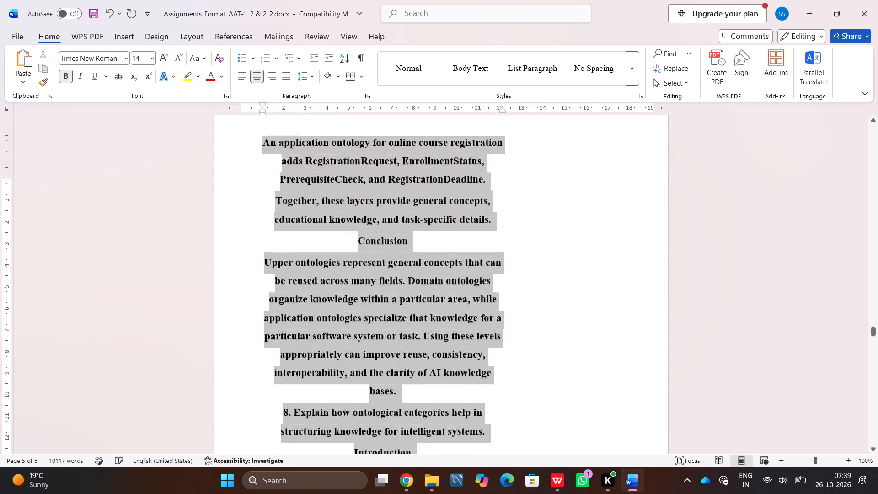
{"action": "left_click_drag", "start_coordinate": [258, 84], "coordinate": [259, 84]}
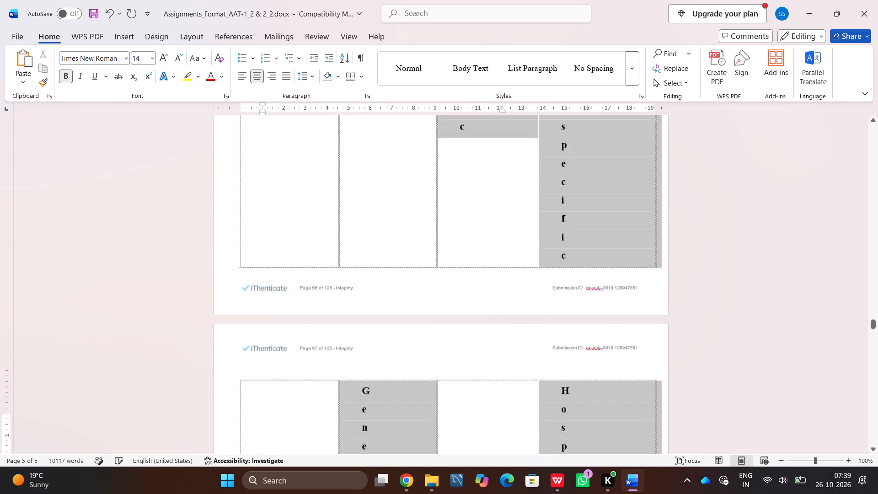
{"action": "left_click_drag", "start_coordinate": [259, 84], "coordinate": [257, 85]}
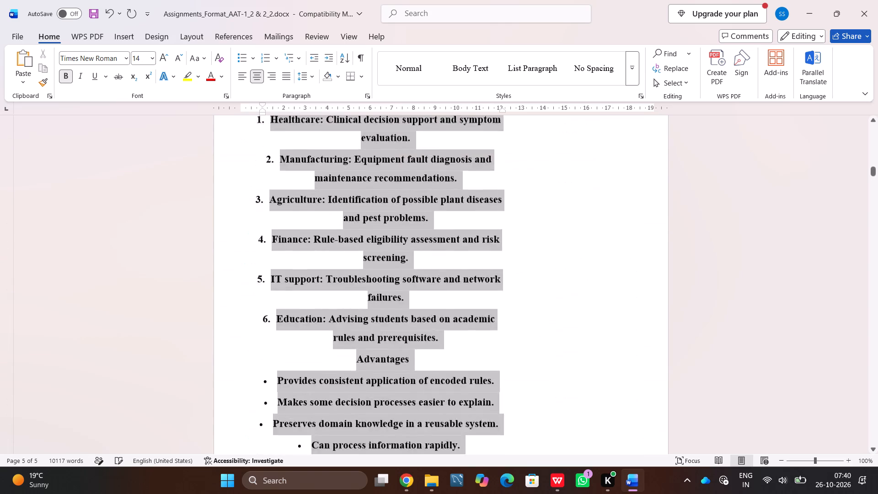
{"action": "left_click_drag", "start_coordinate": [257, 85], "coordinate": [256, 83]}
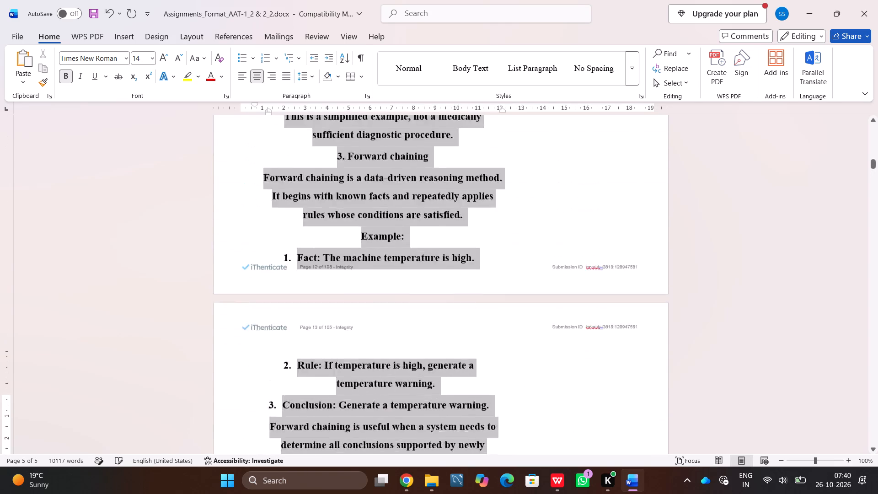
{"action": "left_click_drag", "start_coordinate": [256, 83], "coordinate": [254, 81]}
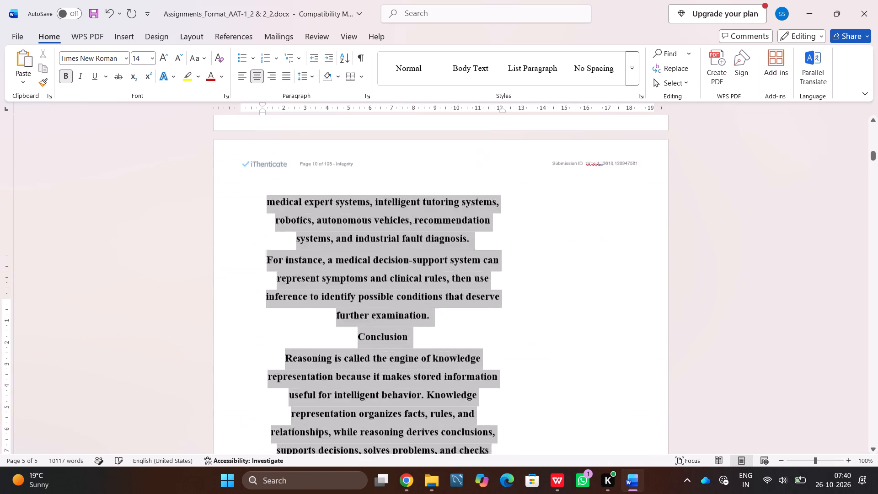
{"action": "left_click_drag", "start_coordinate": [254, 81], "coordinate": [254, 83]}
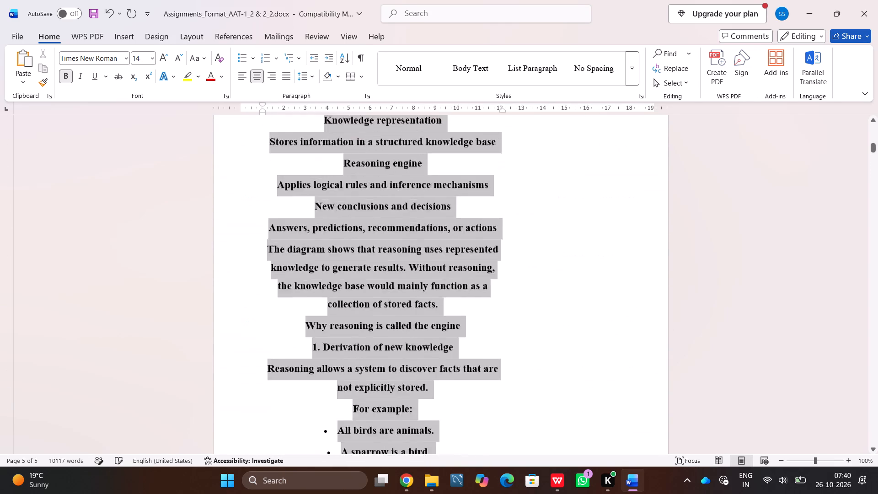
{"action": "left_click_drag", "start_coordinate": [254, 83], "coordinate": [241, 80]}
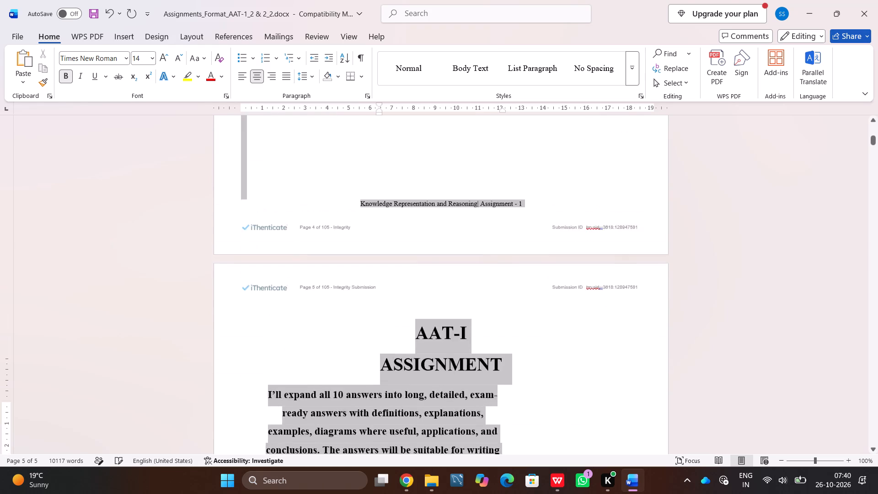
{"action": "left_click_drag", "start_coordinate": [241, 80], "coordinate": [310, 493]}
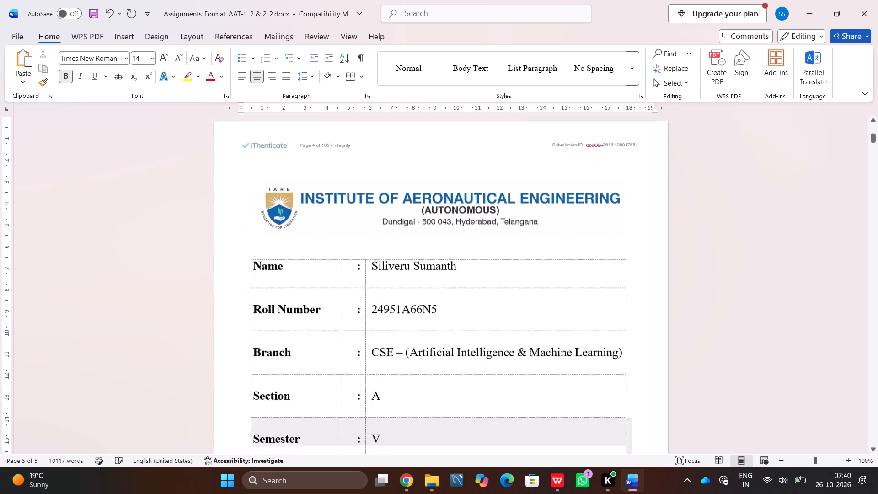
{"action": "left_click_drag", "start_coordinate": [310, 493], "coordinate": [272, 285]}
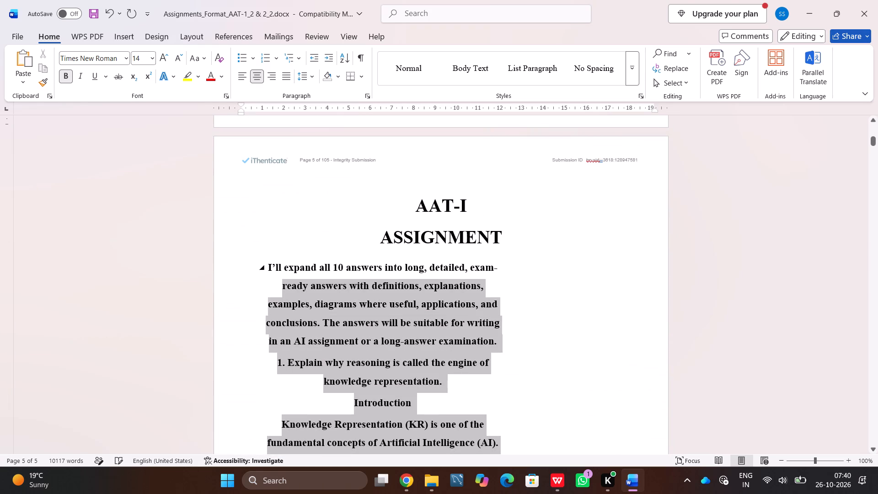
{"action": "left_click_drag", "start_coordinate": [272, 285], "coordinate": [268, 270]}
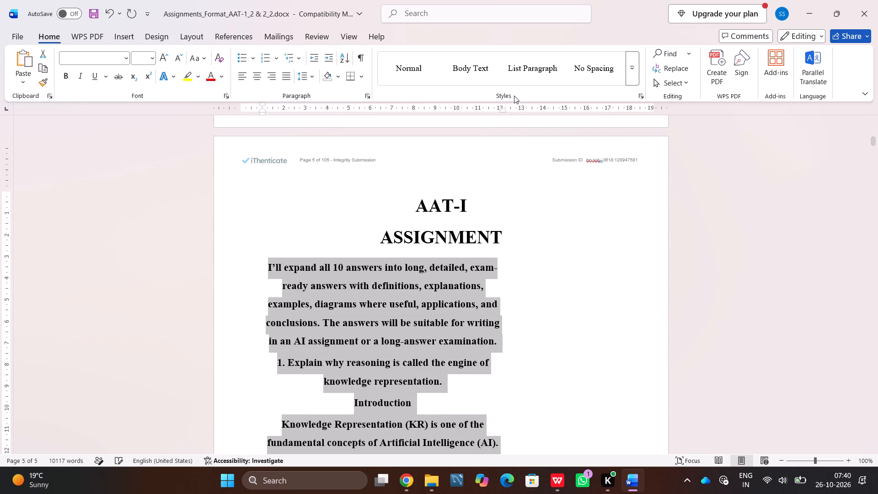
{"action": "left_click", "coordinate": [500, 107]}
{"action": "left_click_drag", "start_coordinate": [501, 111], "coordinate": [596, 124]}
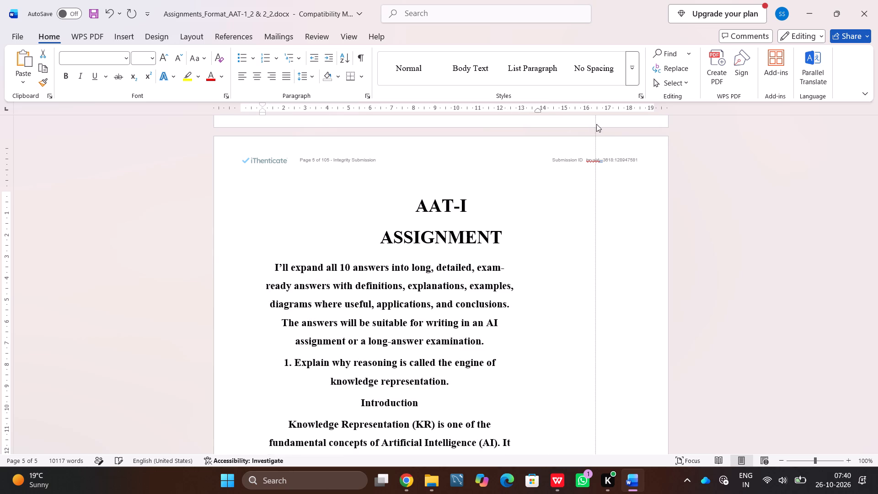
{"action": "left_click_drag", "start_coordinate": [596, 124], "coordinate": [631, 122]}
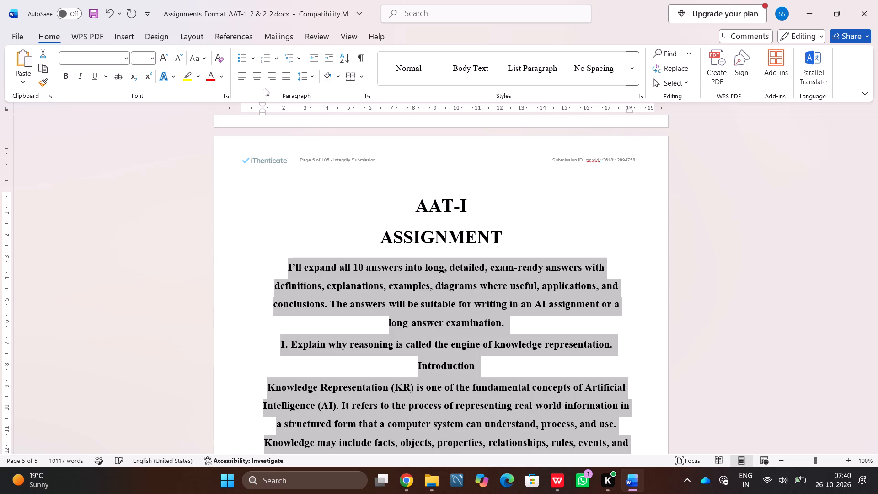
Change the alignment of all the pasted answers from centred to justified.
{"action": "left_click", "coordinate": [236, 74]}
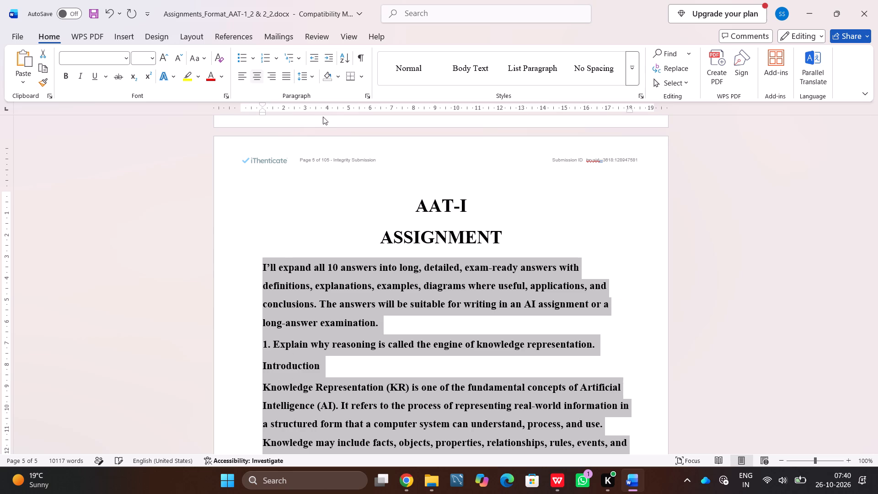
{"action": "left_click", "coordinate": [284, 78]}
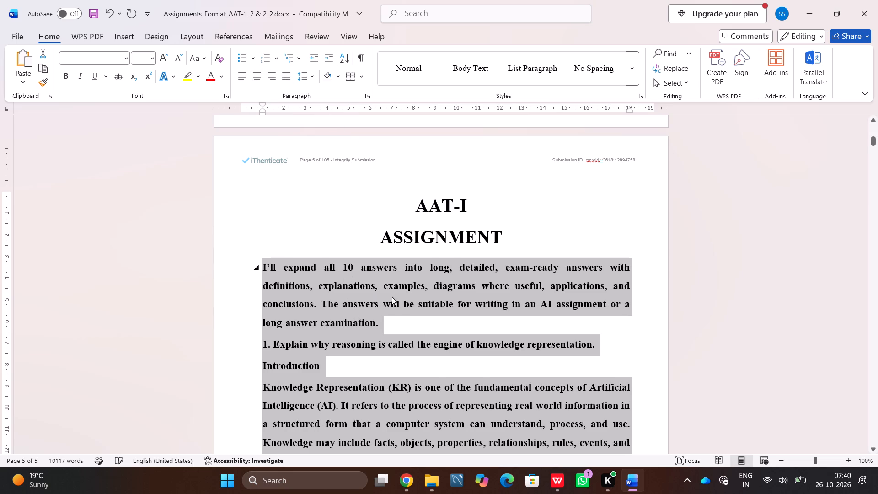
Delete the introductory paragraph beginning "I'll expand all 10 answers" below the ASSIGNMENT heading.
{"action": "left_click", "coordinate": [392, 321]}
{"action": "left_click_drag", "start_coordinate": [379, 322], "coordinate": [268, 270]}
{"action": "key", "text": "BackSpace"}
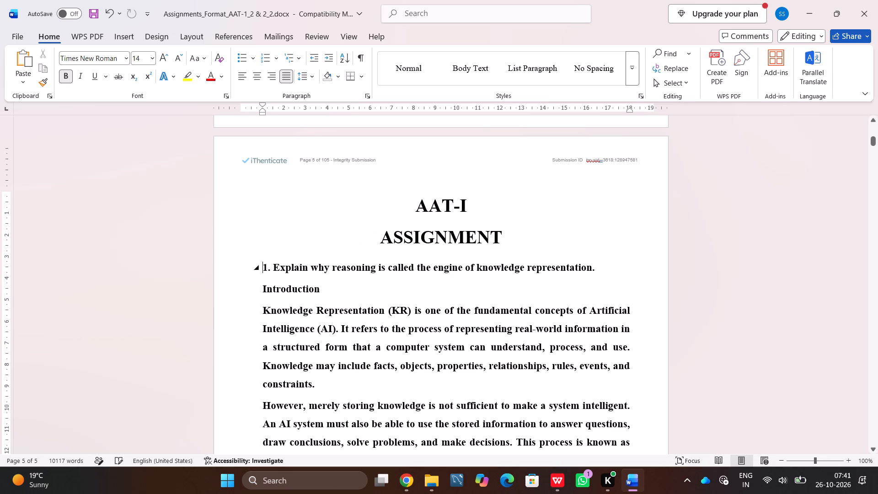
Add a capital Q before the first question's number so that it reads "Q1.".
{"action": "key", "text": "shift+q"}
{"action": "key", "text": "BackSpace"}
{"action": "key", "text": "q"}
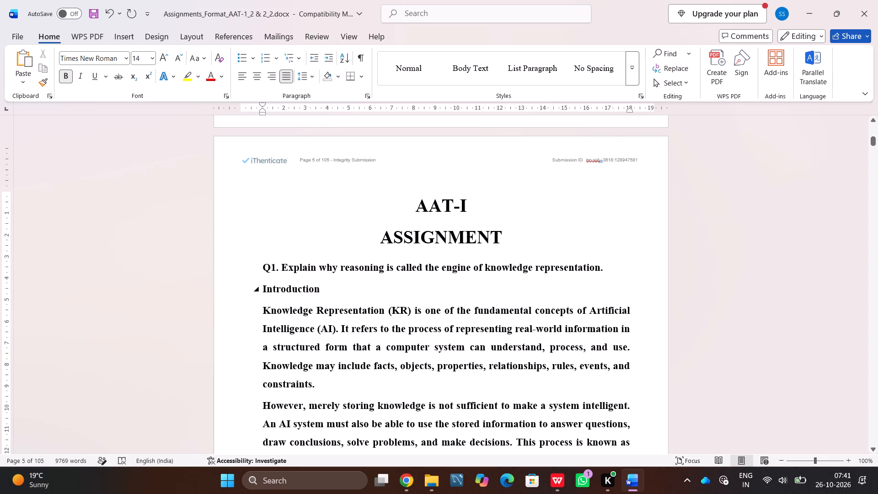
Remove the bold formatting from all answer text, from the Introduction heading below Q1 through the end of the closing revision tip.
{"action": "scroll", "coordinate": [274, 288], "scroll_direction": "down", "scroll_amount": 1}
{"action": "left_click_drag", "start_coordinate": [264, 212], "coordinate": [327, 489]}
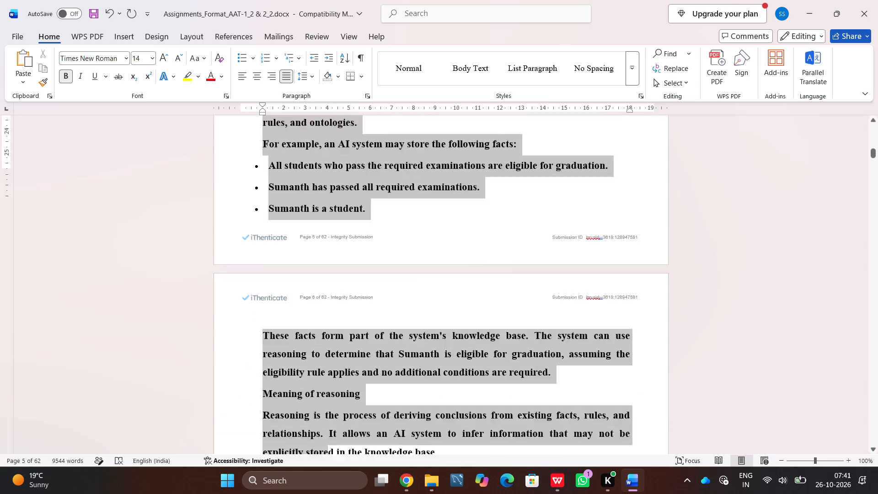
{"action": "left_click_drag", "start_coordinate": [327, 489], "coordinate": [340, 432]}
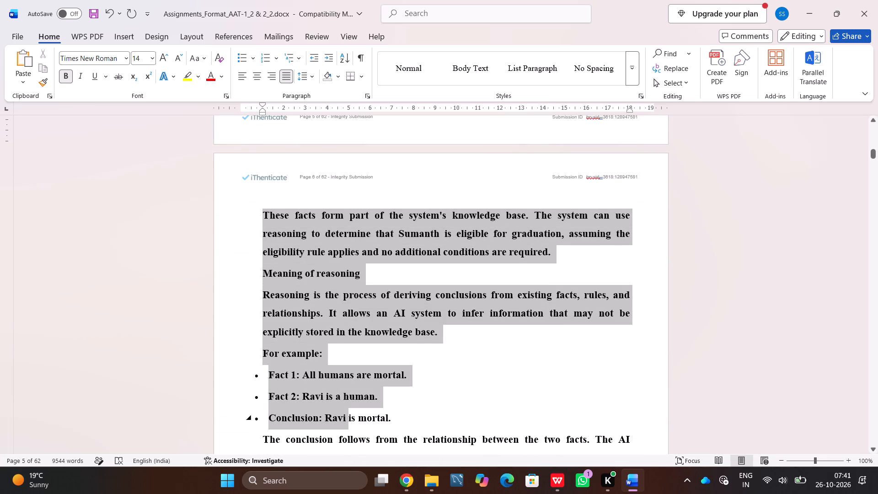
{"action": "left_click_drag", "start_coordinate": [340, 432], "coordinate": [337, 493]}
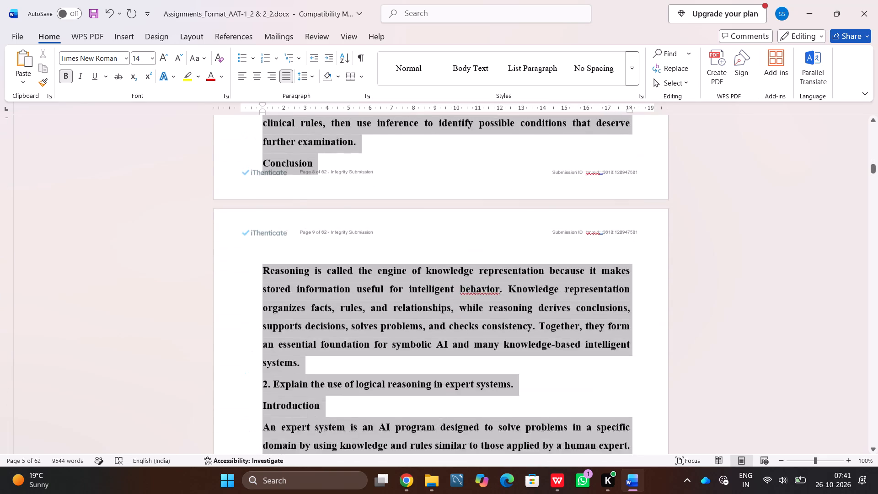
{"action": "left_click_drag", "start_coordinate": [337, 493], "coordinate": [337, 493]}
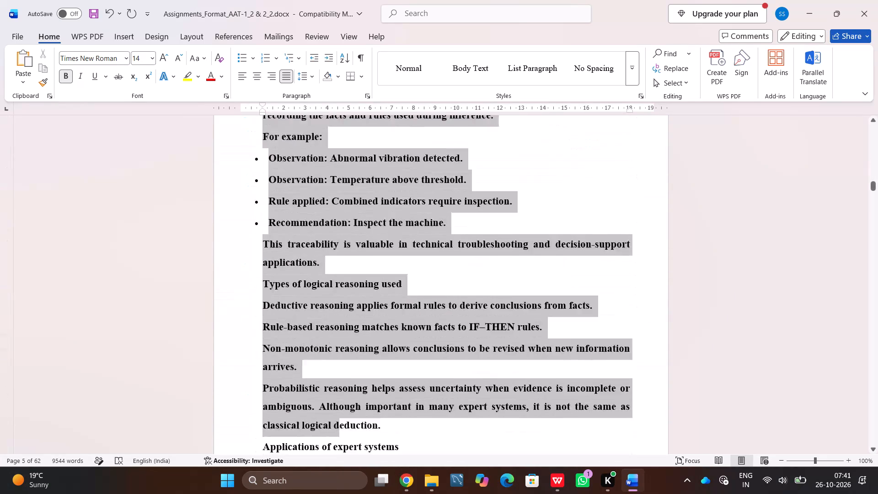
{"action": "left_click_drag", "start_coordinate": [337, 493], "coordinate": [335, 493]}
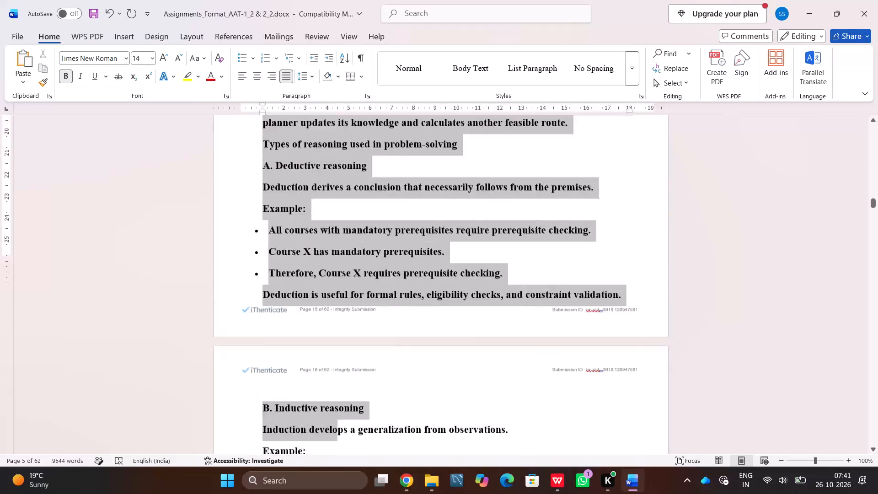
{"action": "left_click_drag", "start_coordinate": [335, 493], "coordinate": [338, 493]}
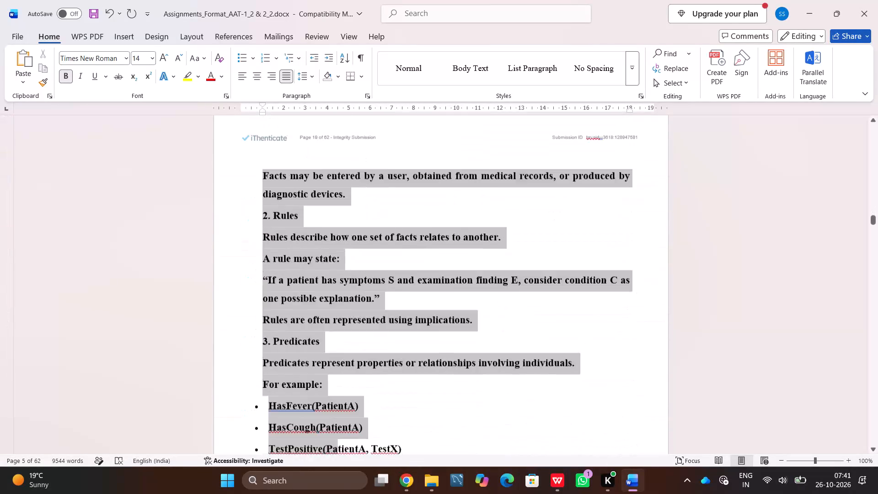
{"action": "left_click_drag", "start_coordinate": [338, 493], "coordinate": [338, 493]}
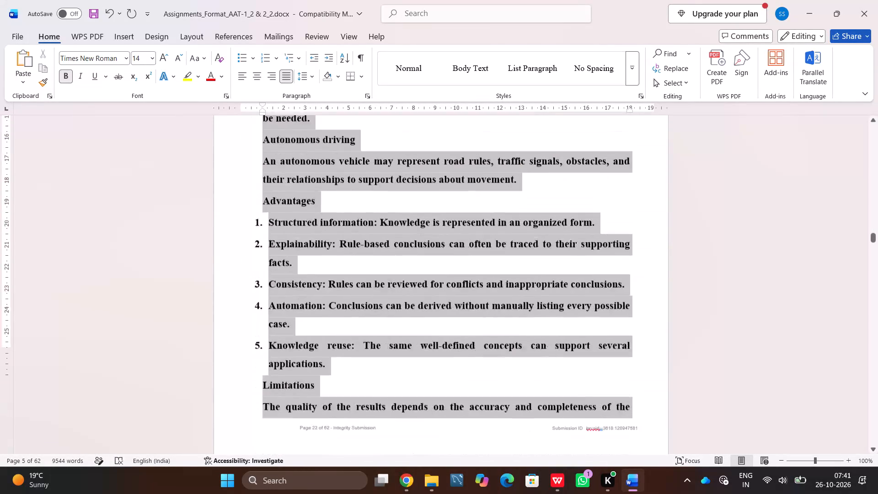
{"action": "left_click_drag", "start_coordinate": [338, 493], "coordinate": [339, 493]}
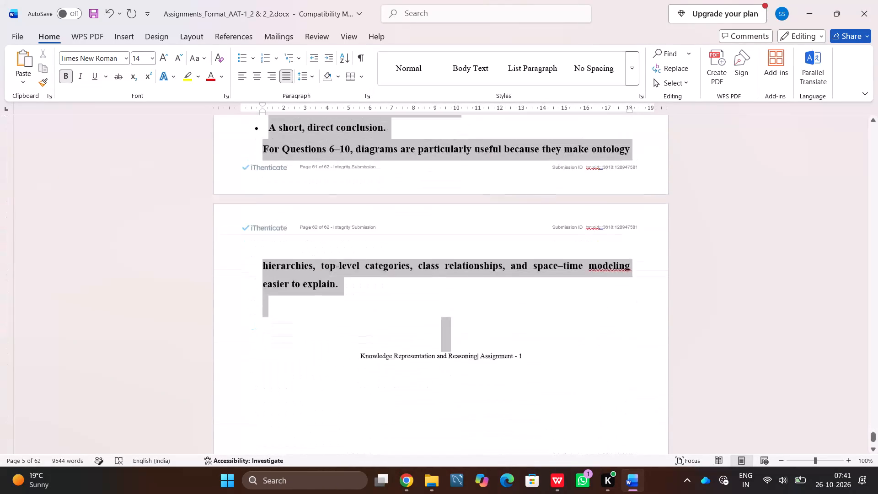
{"action": "left_click_drag", "start_coordinate": [339, 493], "coordinate": [340, 493]}
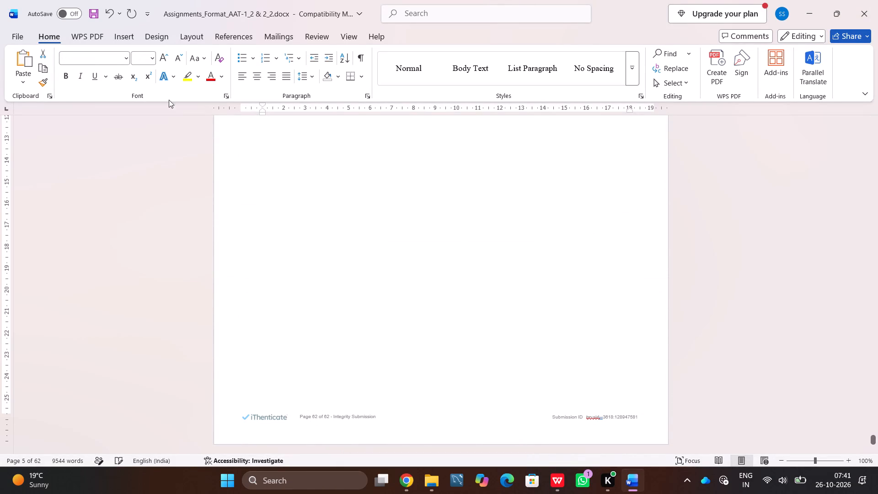
{"action": "left_click", "coordinate": [66, 73]}
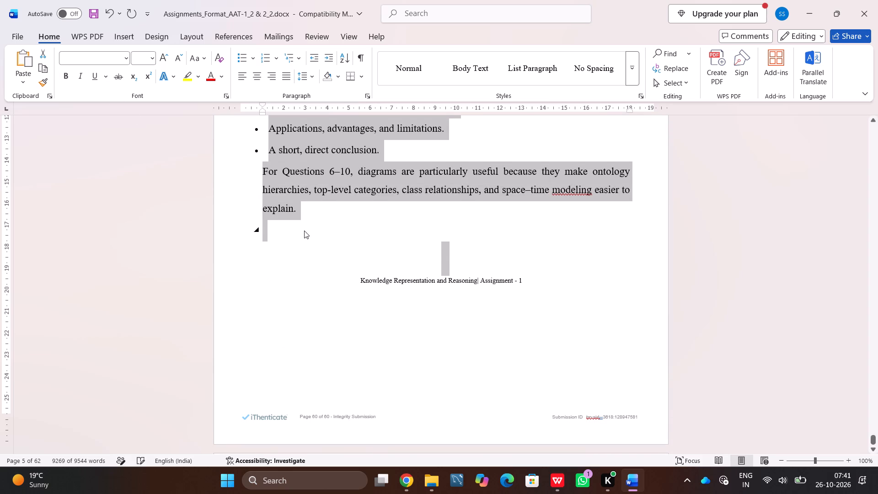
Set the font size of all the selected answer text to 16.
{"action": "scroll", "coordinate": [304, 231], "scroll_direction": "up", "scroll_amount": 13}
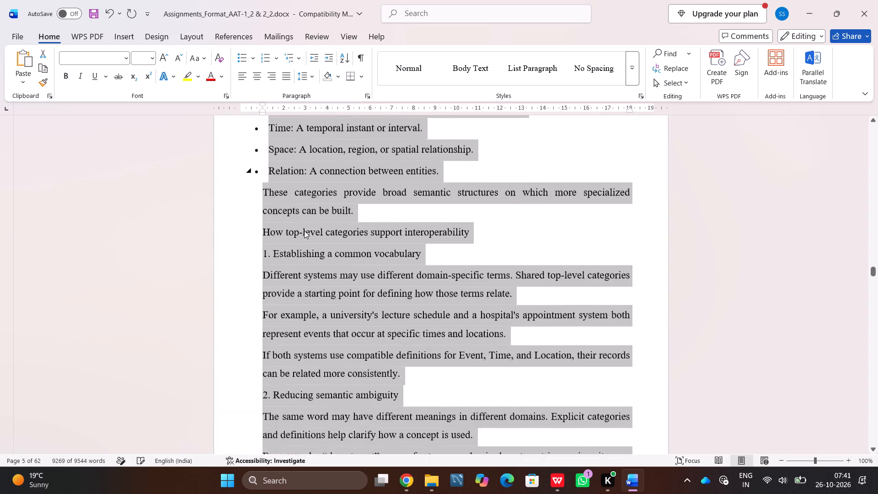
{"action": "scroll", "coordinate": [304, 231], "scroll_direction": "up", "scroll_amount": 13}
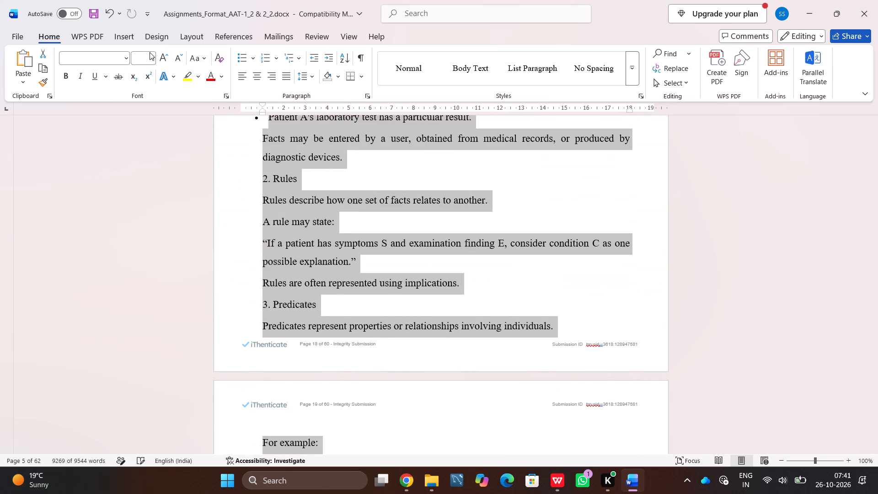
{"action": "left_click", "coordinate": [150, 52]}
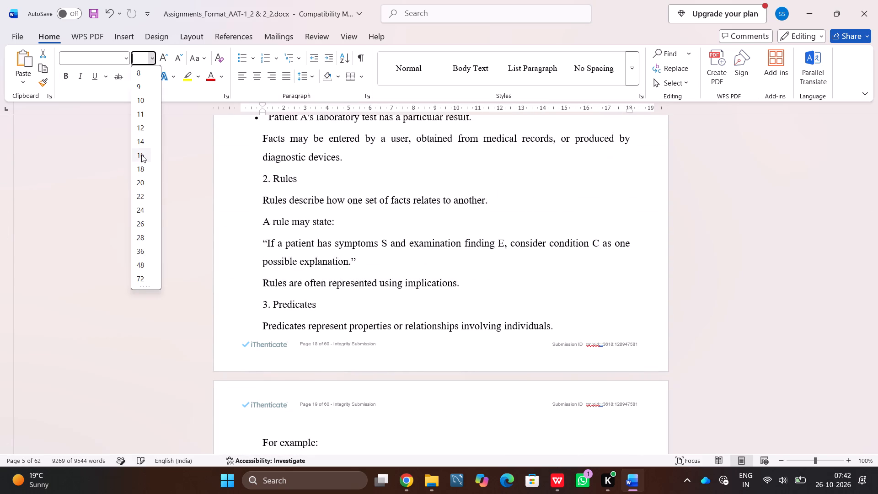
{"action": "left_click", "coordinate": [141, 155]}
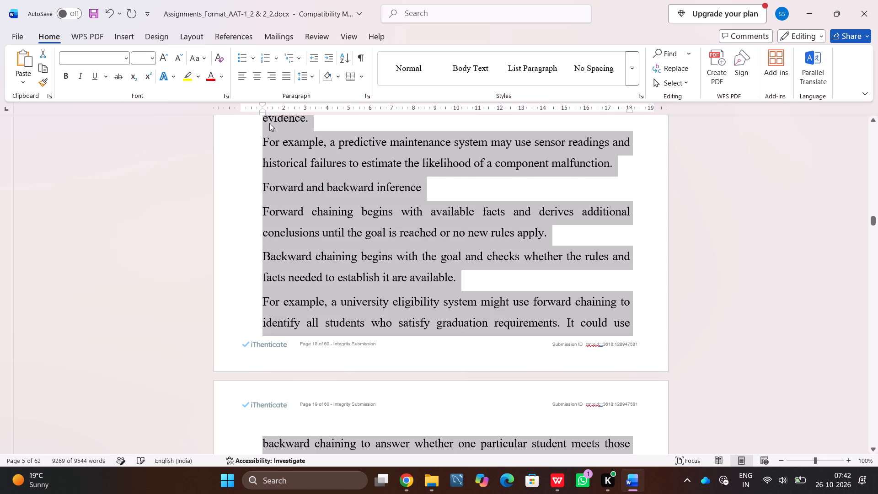
Set the font size of all the selected answer text to 12, leaving the Q1 heading out.
{"action": "left_click", "coordinate": [154, 59]}
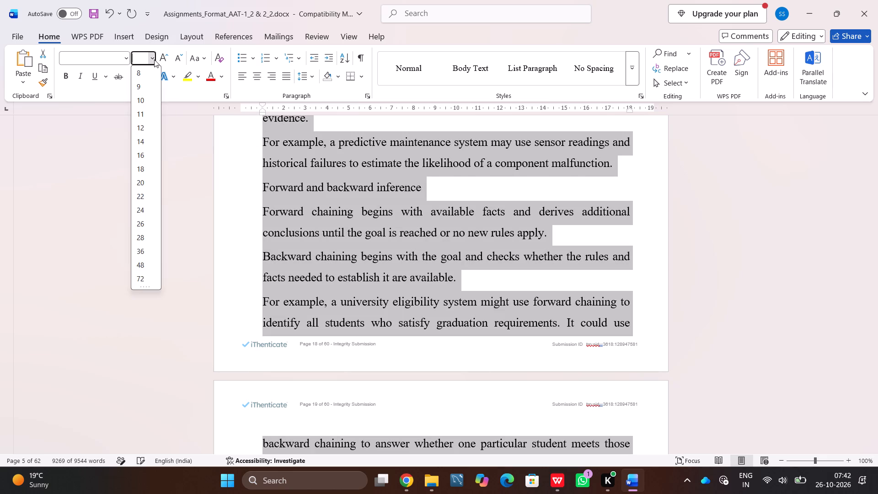
{"action": "left_click", "coordinate": [150, 129]}
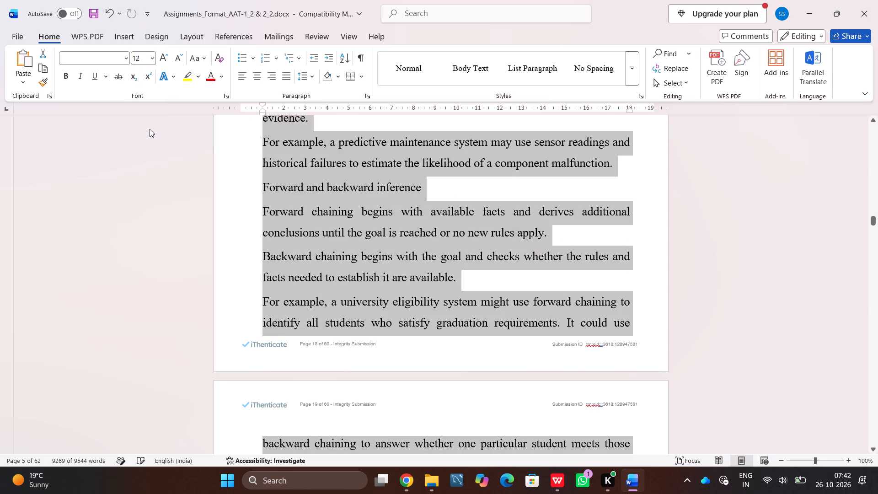
{"action": "scroll", "coordinate": [309, 224], "scroll_direction": "up", "scroll_amount": 2}
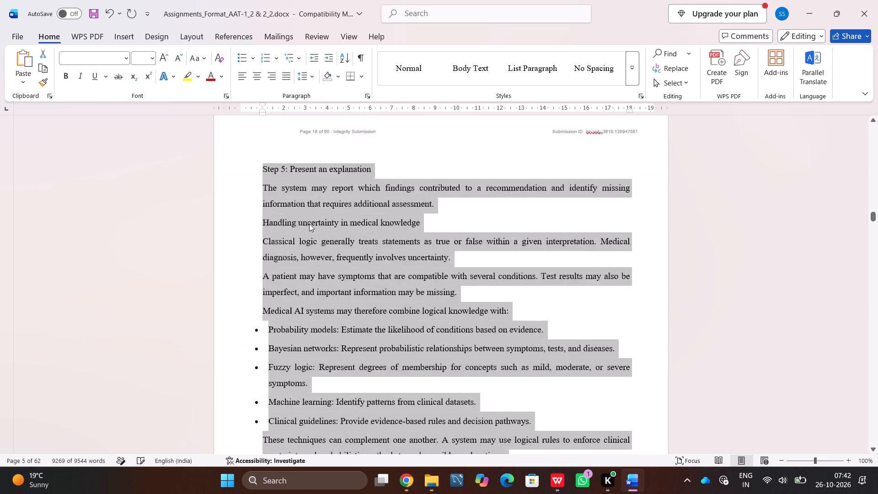
{"action": "scroll", "coordinate": [309, 224], "scroll_direction": "up", "scroll_amount": 1}
{"action": "left_click_drag", "start_coordinate": [309, 224], "coordinate": [512, 196]}
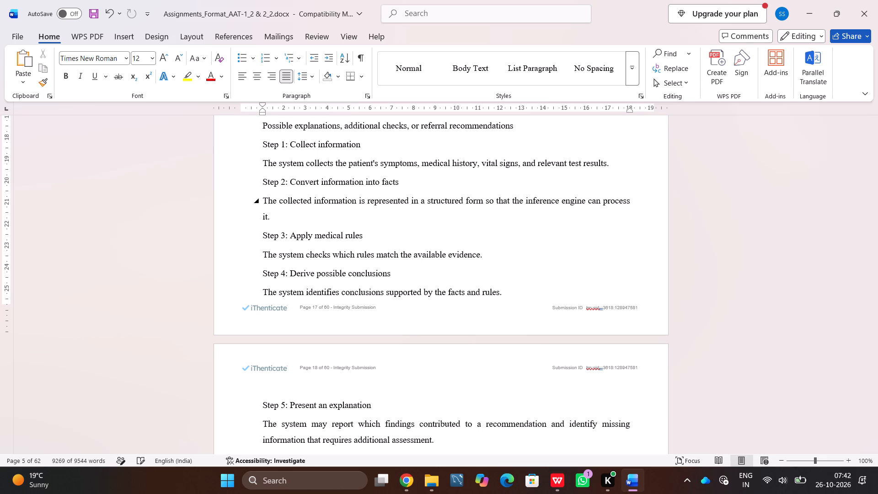
Make the Introduction subheading directly below the Q1 heading bold.
{"action": "scroll", "coordinate": [358, 199], "scroll_direction": "up", "scroll_amount": 10}
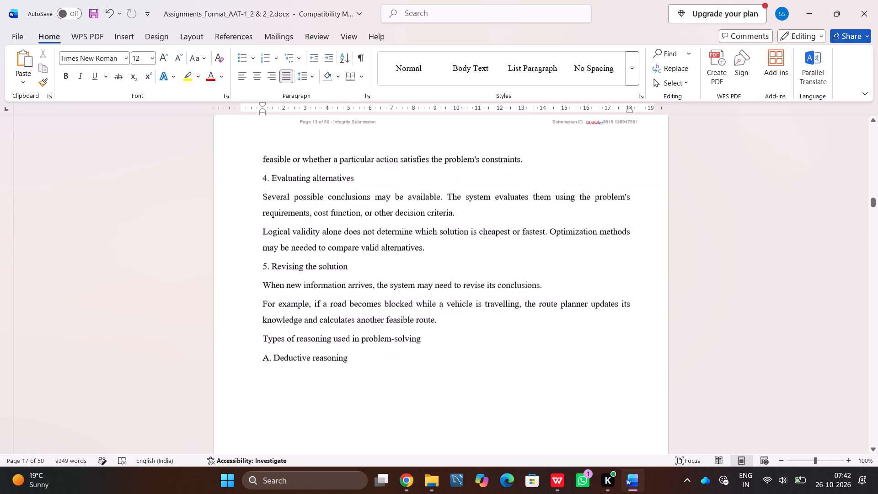
{"action": "scroll", "coordinate": [358, 199], "scroll_direction": "up", "scroll_amount": 15}
{"action": "scroll", "coordinate": [358, 199], "scroll_direction": "down", "scroll_amount": 3}
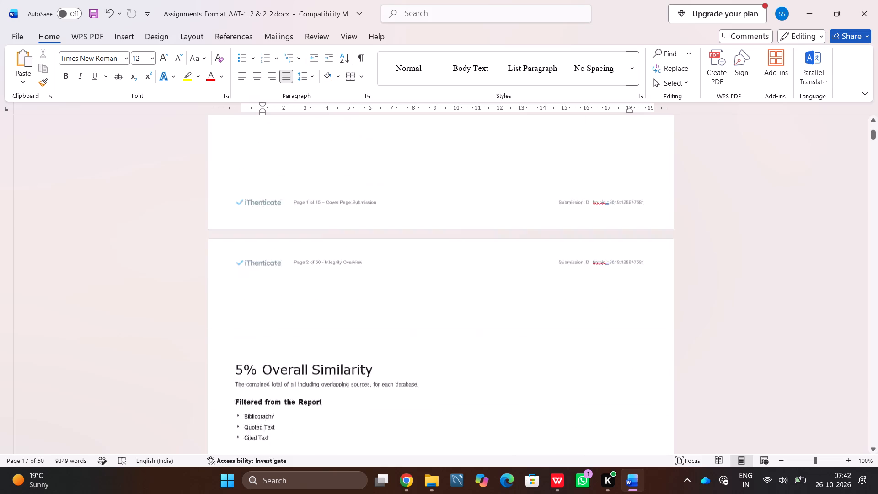
{"action": "scroll", "coordinate": [358, 199], "scroll_direction": "down", "scroll_amount": 7}
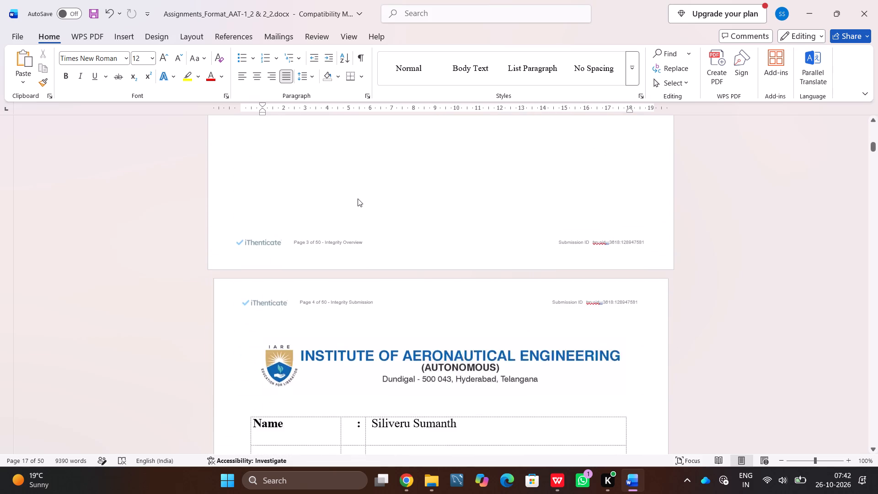
{"action": "scroll", "coordinate": [358, 199], "scroll_direction": "down", "scroll_amount": 6}
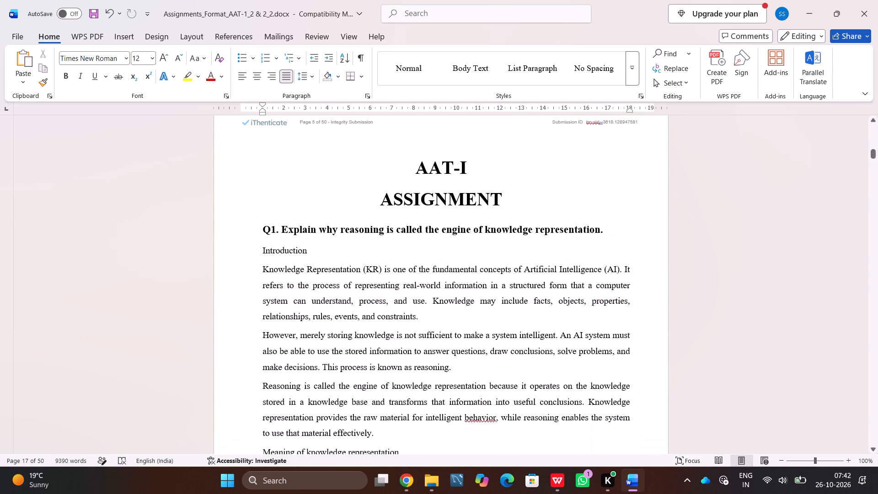
{"action": "scroll", "coordinate": [358, 199], "scroll_direction": "down", "scroll_amount": 1}
{"action": "scroll", "coordinate": [320, 190], "scroll_direction": "up", "scroll_amount": 1}
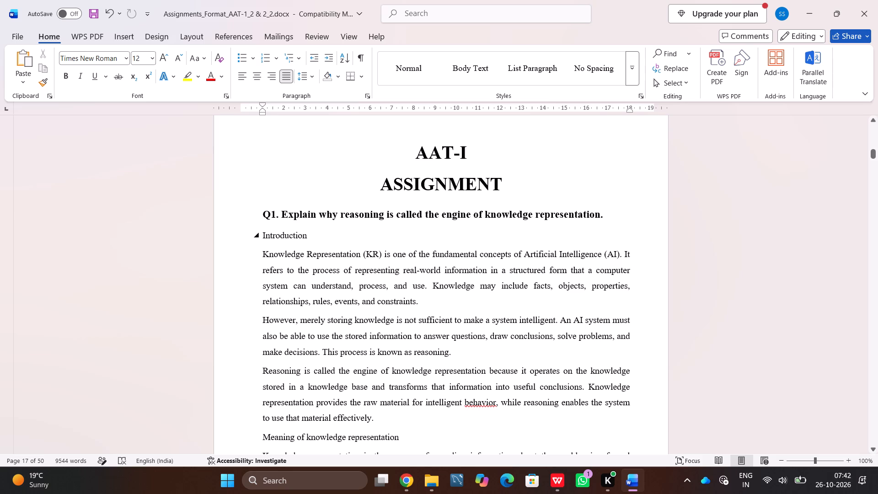
{"action": "left_click_drag", "start_coordinate": [262, 237], "coordinate": [311, 235]}
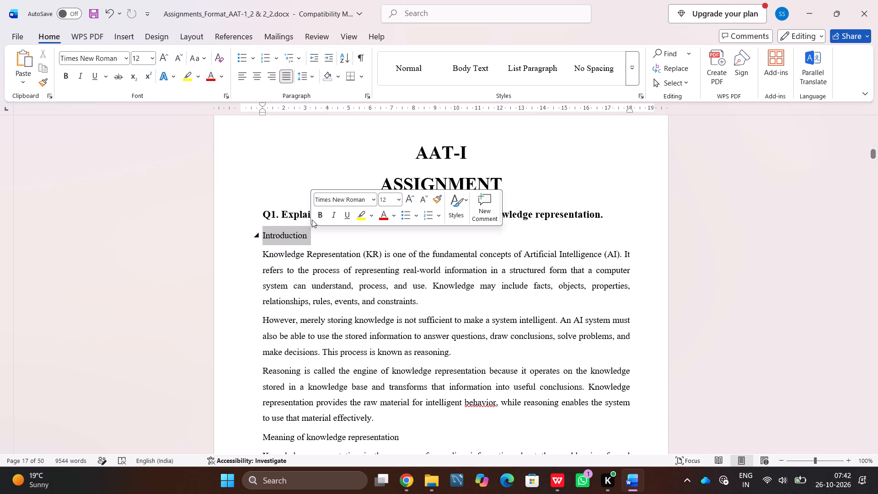
{"action": "left_click", "coordinate": [317, 215]}
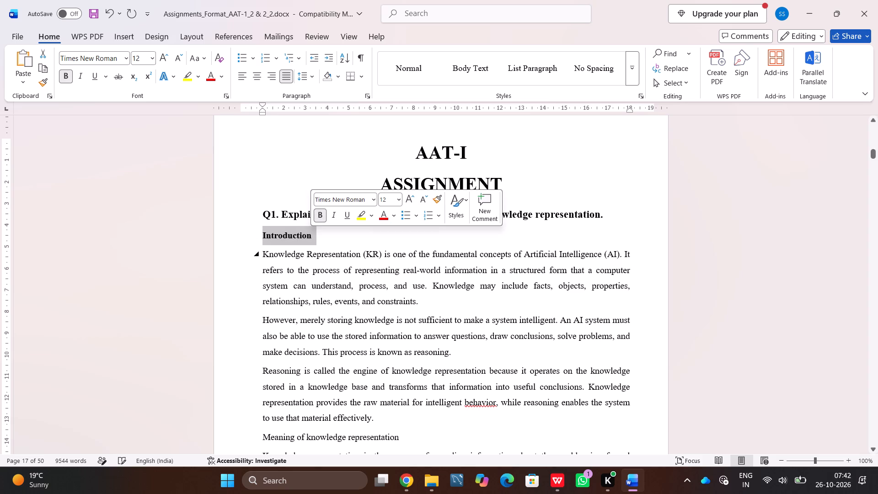
Make the second question's heading, "2. Explain the use of logical reasoning in expert systems.", bold.
{"action": "scroll", "coordinate": [328, 259], "scroll_direction": "down", "scroll_amount": 3}
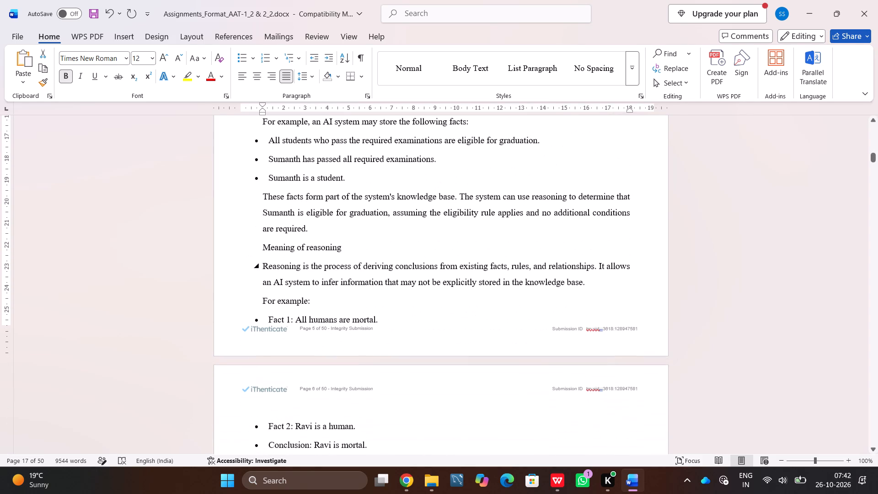
{"action": "scroll", "coordinate": [328, 259], "scroll_direction": "down", "scroll_amount": 3}
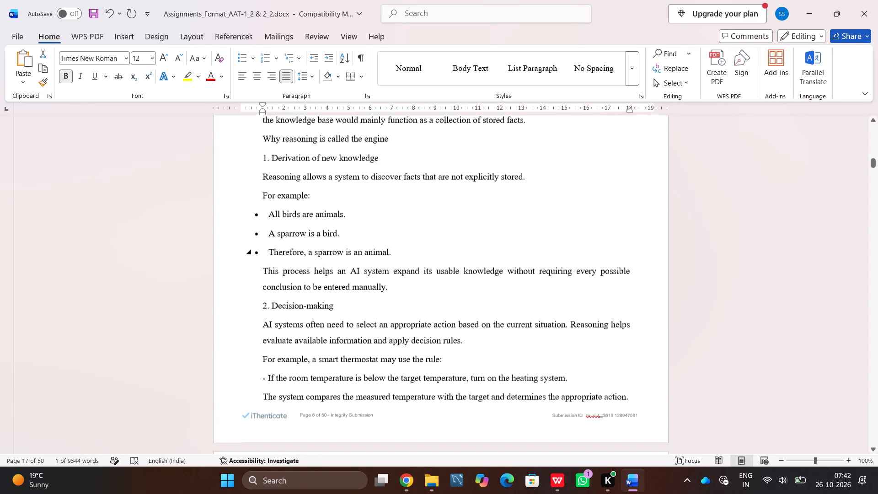
{"action": "scroll", "coordinate": [328, 259], "scroll_direction": "down", "scroll_amount": 4}
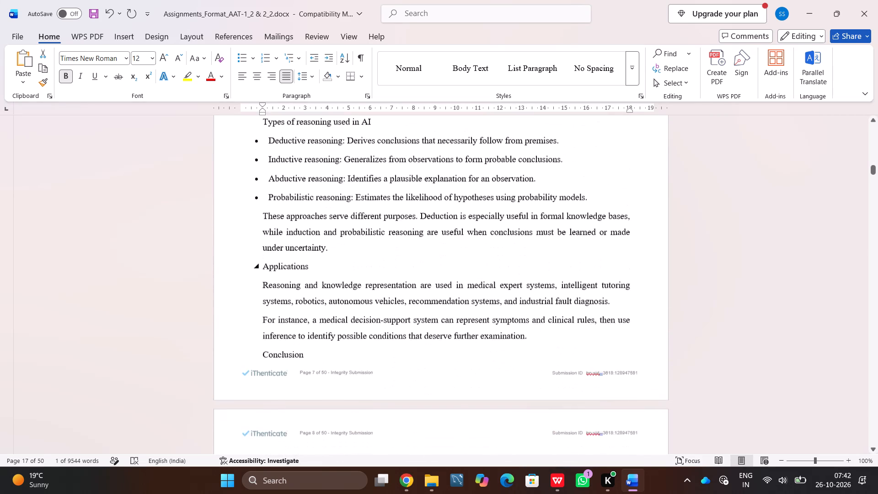
{"action": "scroll", "coordinate": [328, 259], "scroll_direction": "down", "scroll_amount": 3}
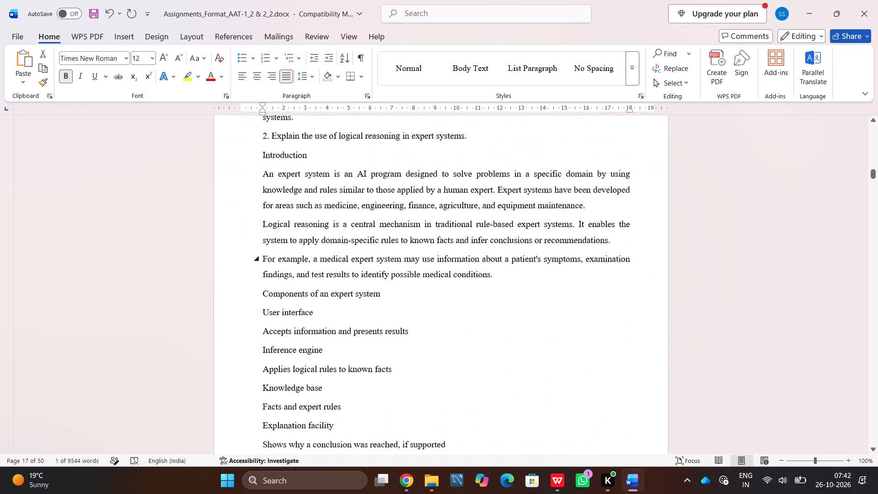
{"action": "scroll", "coordinate": [328, 259], "scroll_direction": "up", "scroll_amount": 1}
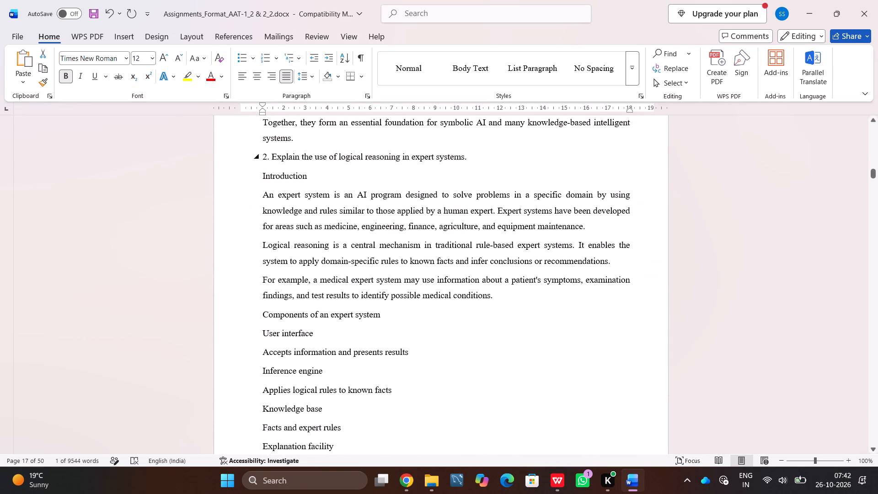
{"action": "left_click_drag", "start_coordinate": [468, 156], "coordinate": [262, 162]}
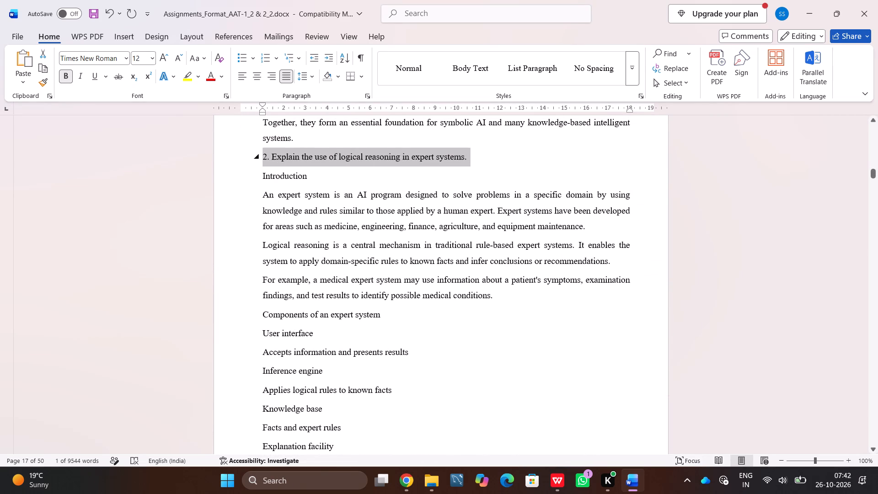
{"action": "left_click_drag", "start_coordinate": [262, 162], "coordinate": [262, 161]}
{"action": "left_click", "coordinate": [273, 141]}
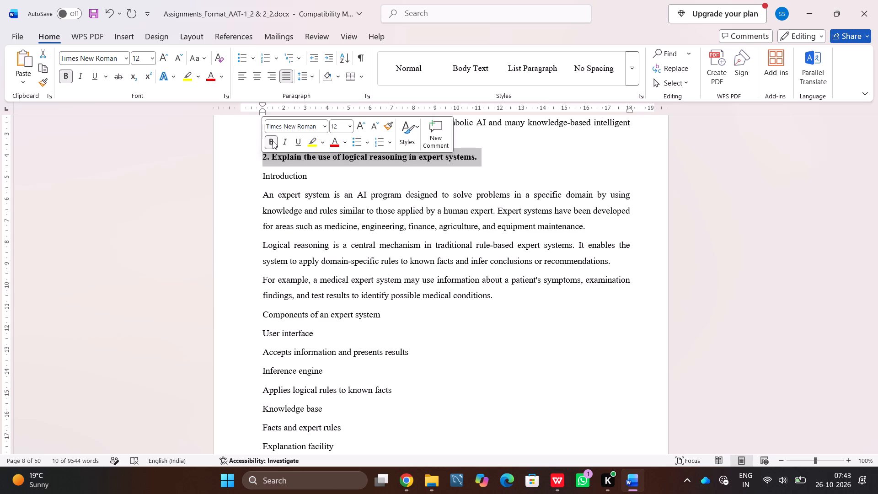
{"action": "left_click", "coordinate": [462, 180]}
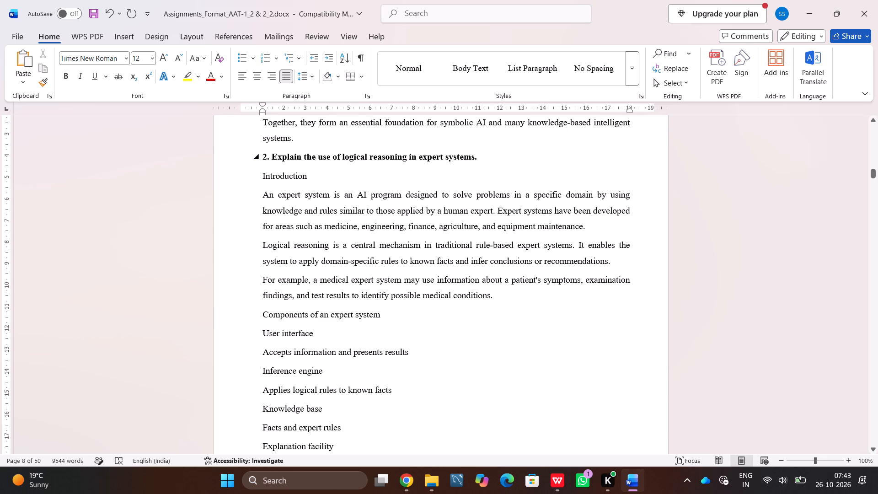
Increase the font size of the heading "2. Explain the use of logical reasoning in expert systems." to 14.
{"action": "left_click_drag", "start_coordinate": [263, 158], "coordinate": [485, 153]}
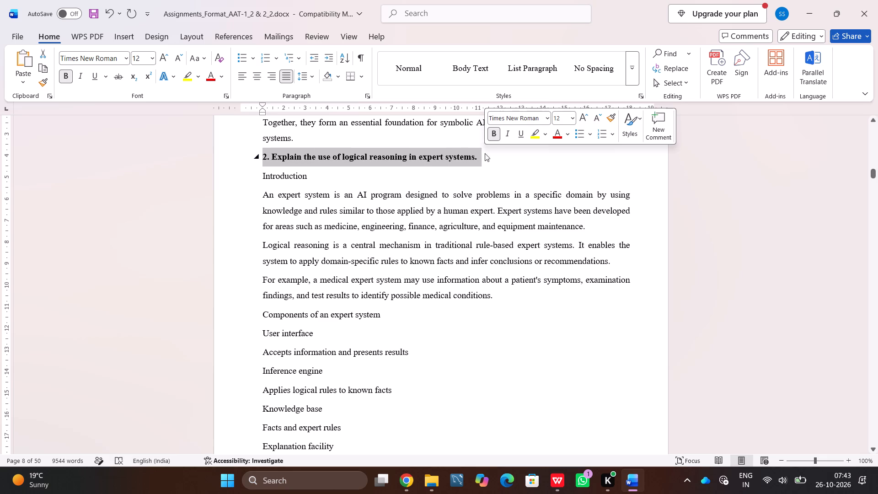
{"action": "left_click", "coordinate": [586, 116]}
{"action": "left_click", "coordinate": [359, 174]}
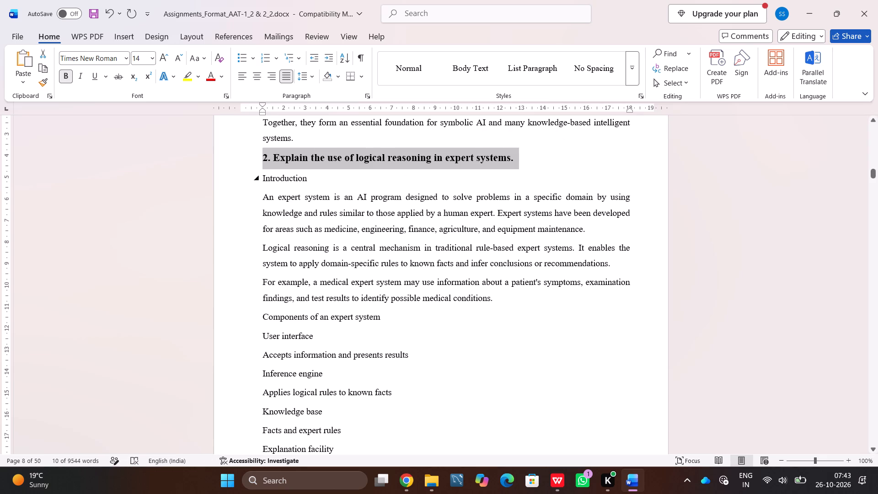
Make the Introduction subheading directly below the second question's heading bold.
{"action": "left_click_drag", "start_coordinate": [320, 175], "coordinate": [262, 177]}
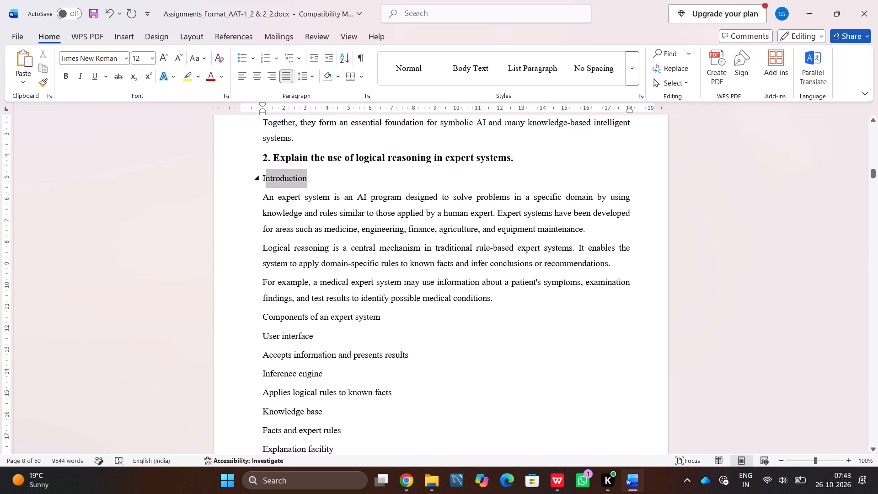
{"action": "left_click_drag", "start_coordinate": [262, 177], "coordinate": [257, 178]}
{"action": "left_click", "coordinate": [266, 156]}
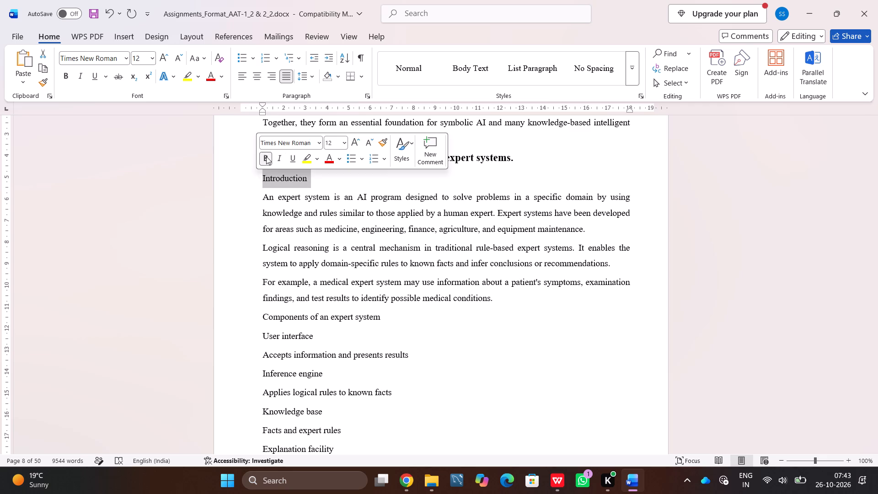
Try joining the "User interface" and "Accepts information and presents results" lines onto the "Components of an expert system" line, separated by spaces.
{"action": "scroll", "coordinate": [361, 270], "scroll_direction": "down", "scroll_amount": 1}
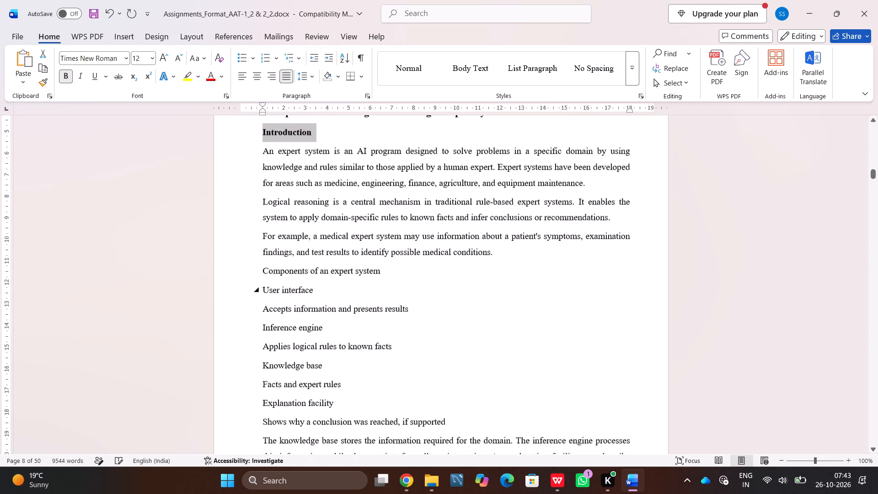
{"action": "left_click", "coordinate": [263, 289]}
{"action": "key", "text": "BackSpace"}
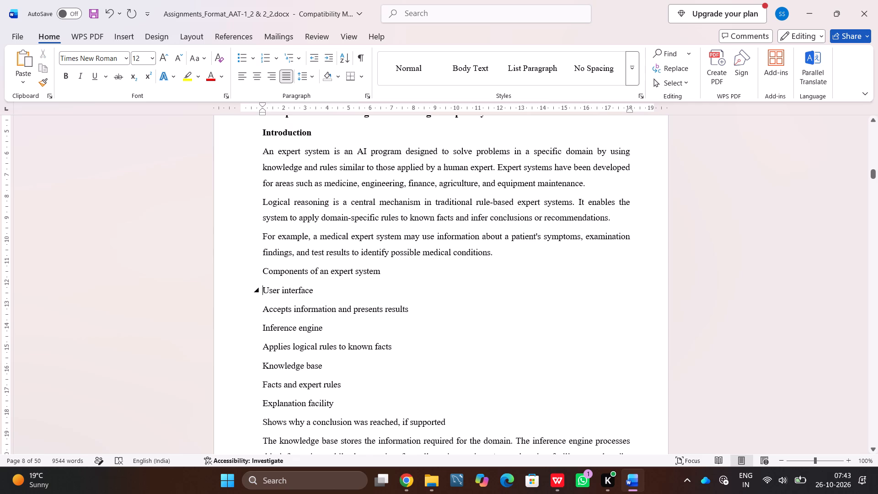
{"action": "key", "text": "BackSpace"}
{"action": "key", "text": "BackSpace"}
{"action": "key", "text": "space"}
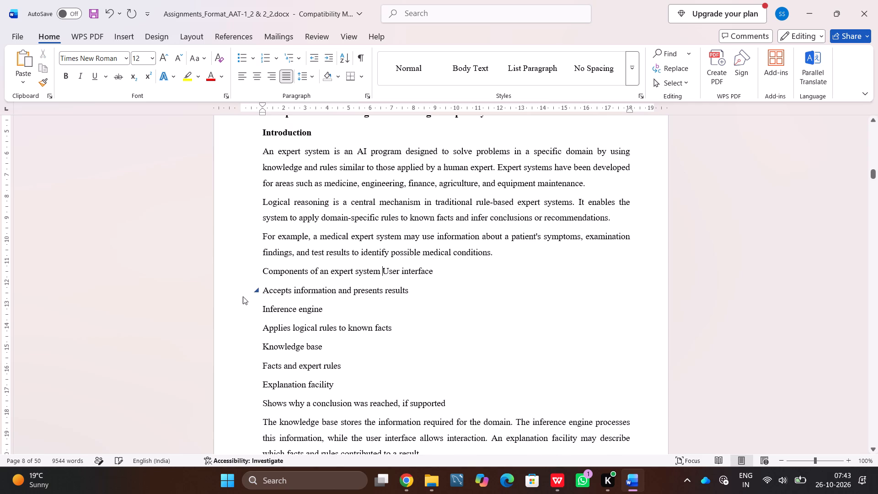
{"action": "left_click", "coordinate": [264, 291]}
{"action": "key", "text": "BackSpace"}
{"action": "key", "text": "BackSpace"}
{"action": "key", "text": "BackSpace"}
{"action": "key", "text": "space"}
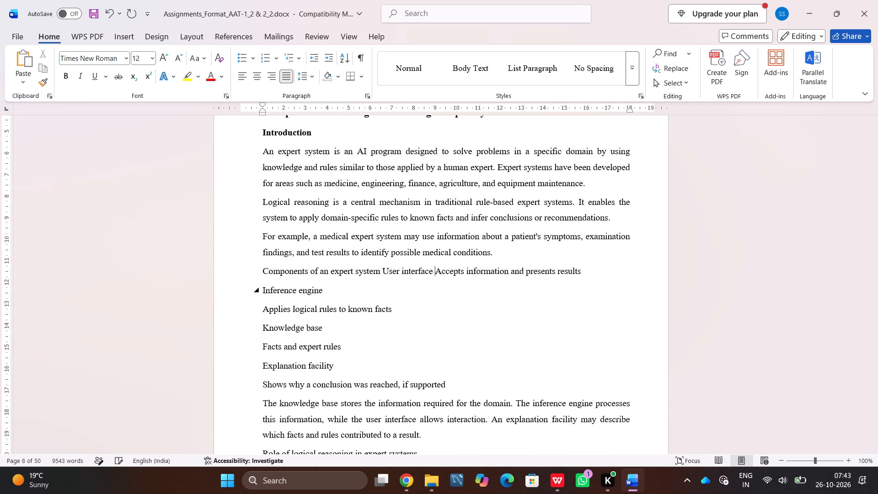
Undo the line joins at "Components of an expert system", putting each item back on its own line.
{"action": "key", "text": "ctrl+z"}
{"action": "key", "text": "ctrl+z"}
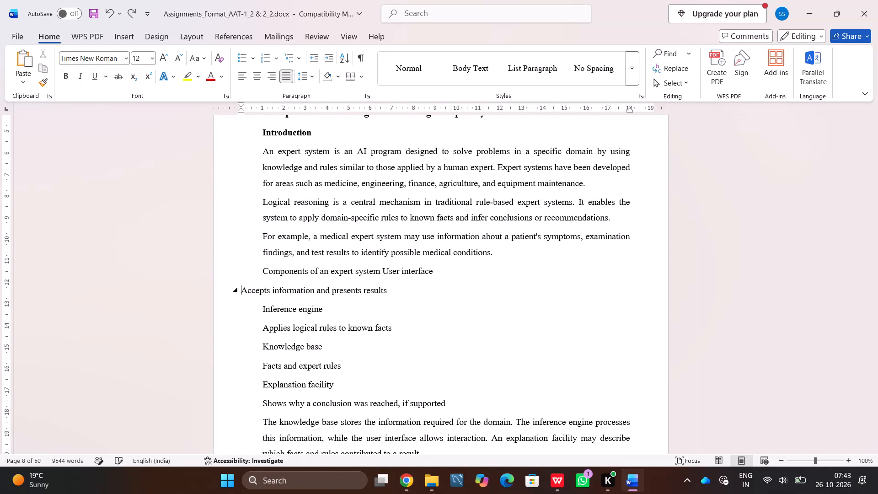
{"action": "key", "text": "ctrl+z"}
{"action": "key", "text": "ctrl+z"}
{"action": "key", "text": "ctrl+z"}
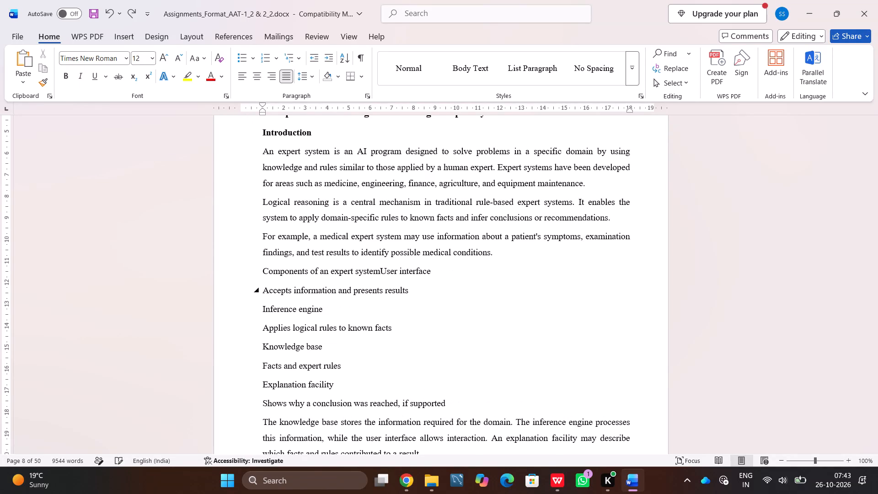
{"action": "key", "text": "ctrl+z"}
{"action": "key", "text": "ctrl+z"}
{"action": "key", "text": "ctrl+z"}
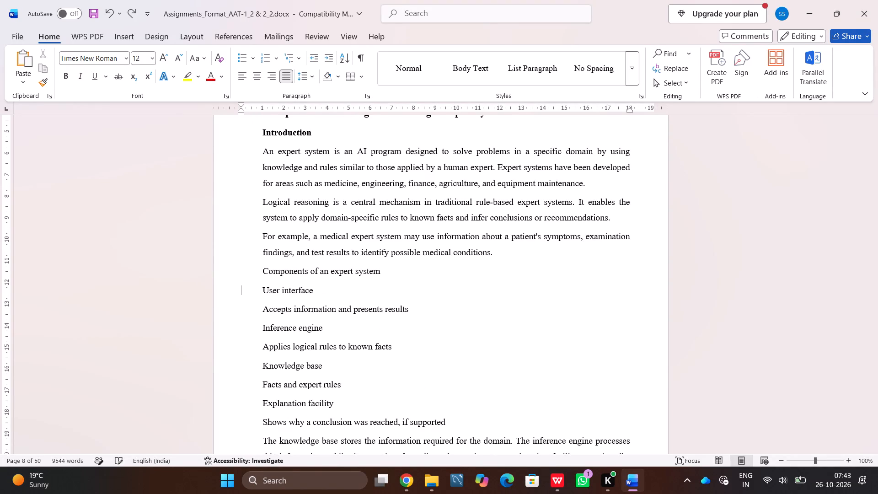
Apply solid round bullets to the lines from "Components of an expert system" through "Explanation facility".
{"action": "scroll", "coordinate": [309, 289], "scroll_direction": "down", "scroll_amount": 1}
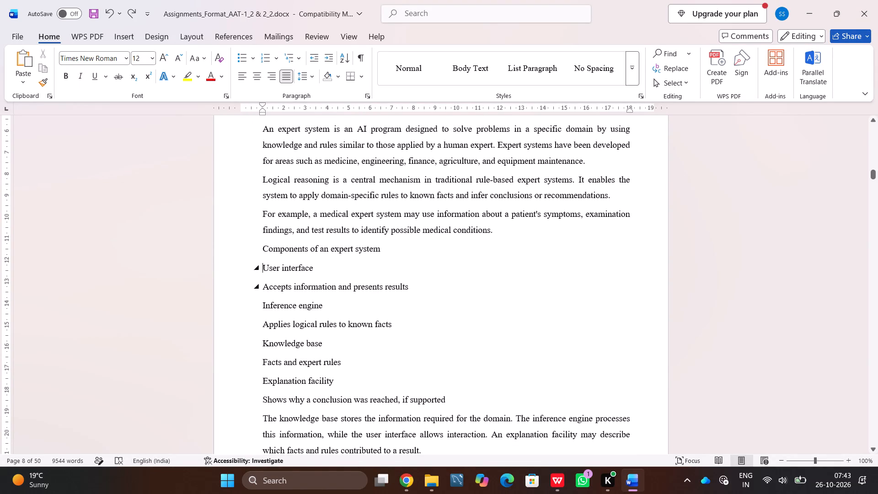
{"action": "left_click_drag", "start_coordinate": [263, 250], "coordinate": [330, 373]}
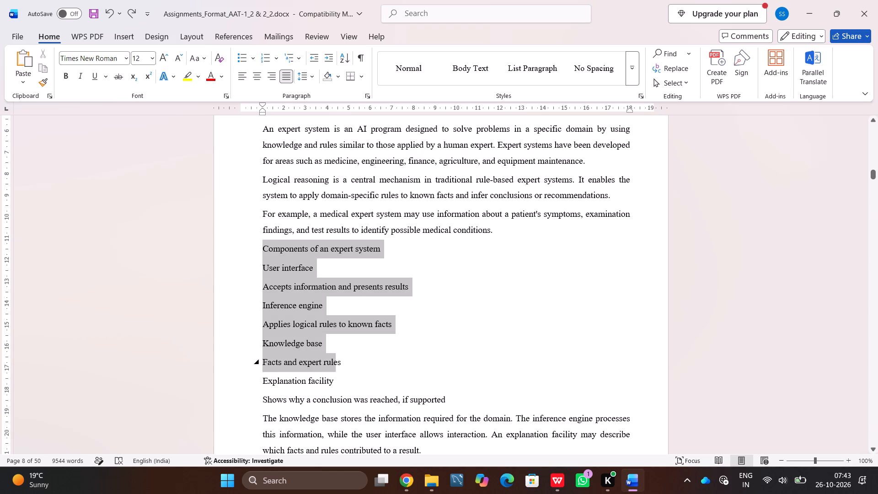
{"action": "left_click_drag", "start_coordinate": [330, 373], "coordinate": [344, 378]}
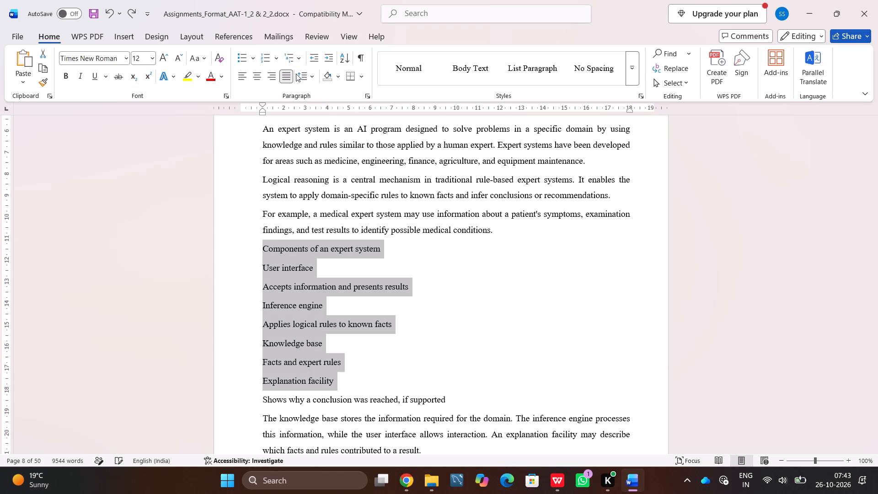
{"action": "left_click", "coordinate": [253, 58]}
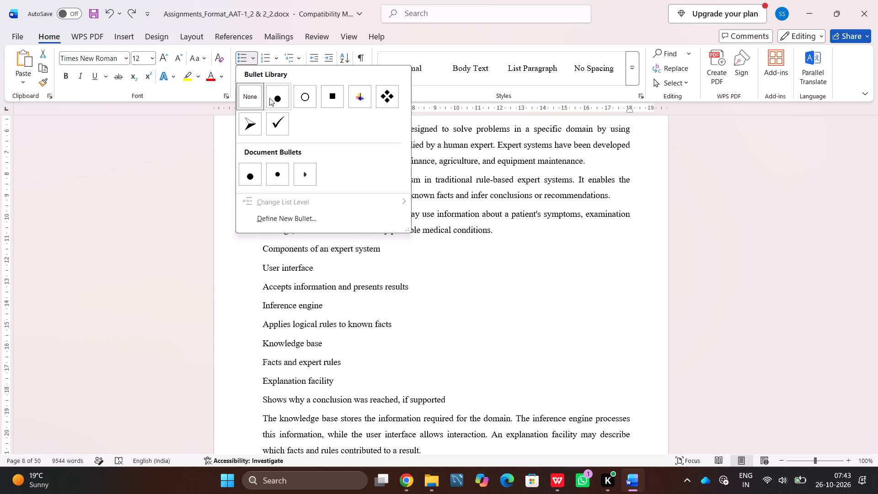
{"action": "left_click", "coordinate": [277, 96]}
{"action": "left_click", "coordinate": [462, 262]}
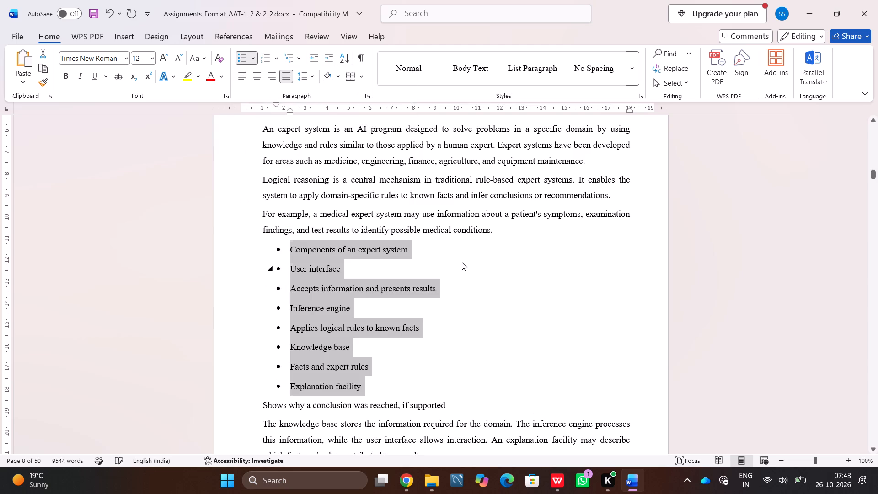
Make the heading "3. Explain the role of logical inference in problem-solving." and the Introduction subheading below it bold at font size 14.
{"action": "scroll", "coordinate": [462, 262], "scroll_direction": "down", "scroll_amount": 2}
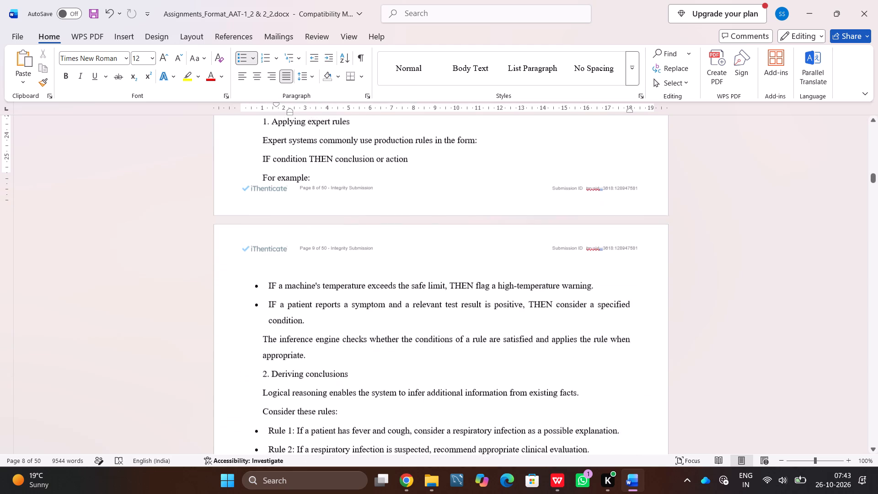
{"action": "scroll", "coordinate": [462, 262], "scroll_direction": "down", "scroll_amount": 2}
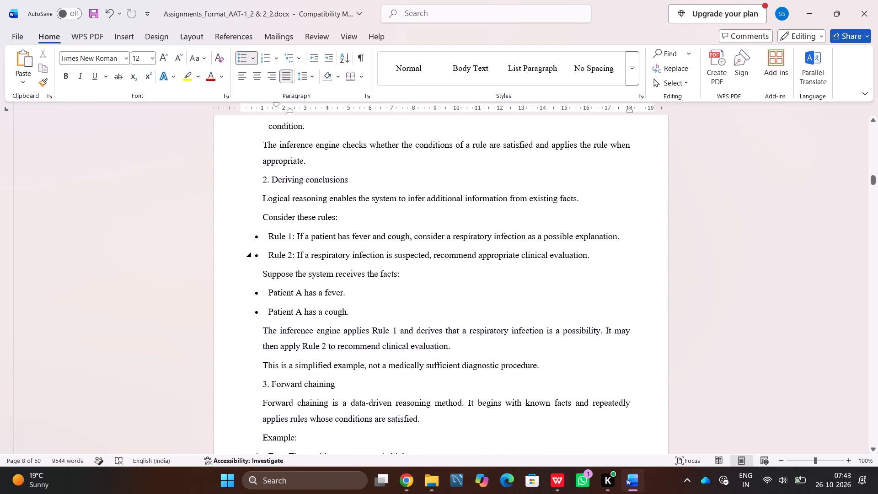
{"action": "scroll", "coordinate": [462, 262], "scroll_direction": "down", "scroll_amount": 1}
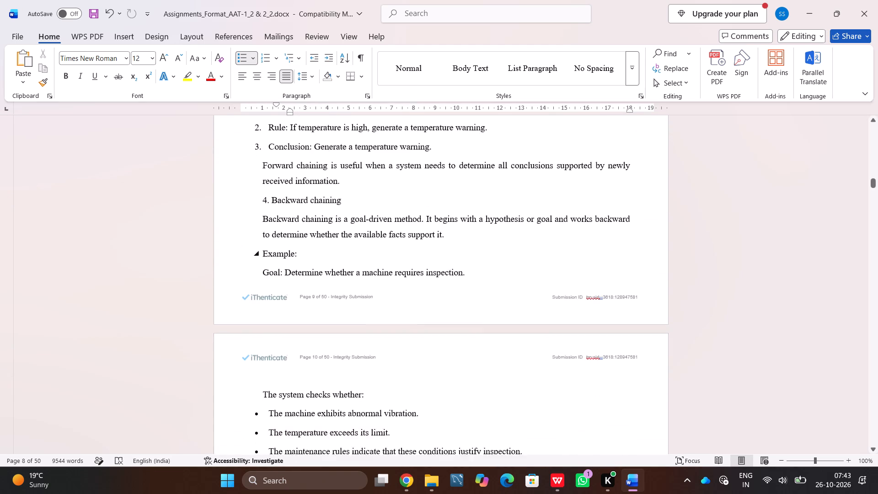
{"action": "scroll", "coordinate": [462, 262], "scroll_direction": "down", "scroll_amount": 2}
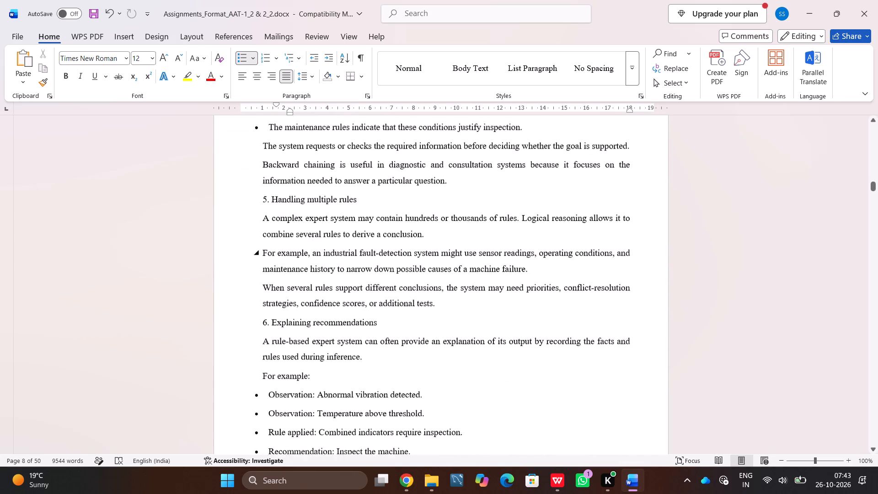
{"action": "scroll", "coordinate": [462, 262], "scroll_direction": "down", "scroll_amount": 2}
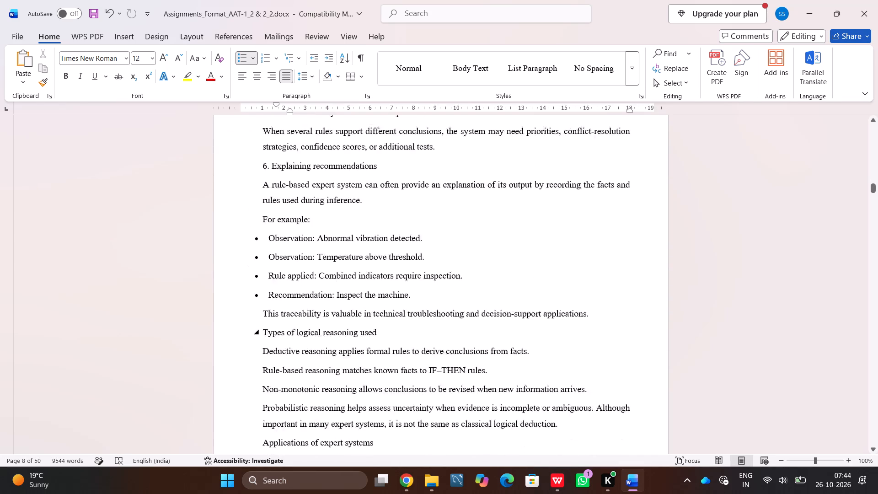
{"action": "scroll", "coordinate": [462, 262], "scroll_direction": "down", "scroll_amount": 3}
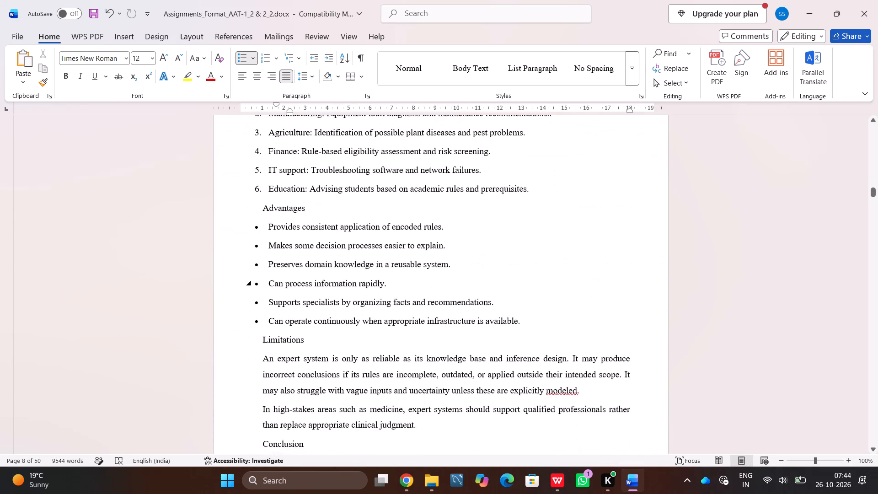
{"action": "scroll", "coordinate": [462, 262], "scroll_direction": "down", "scroll_amount": 2}
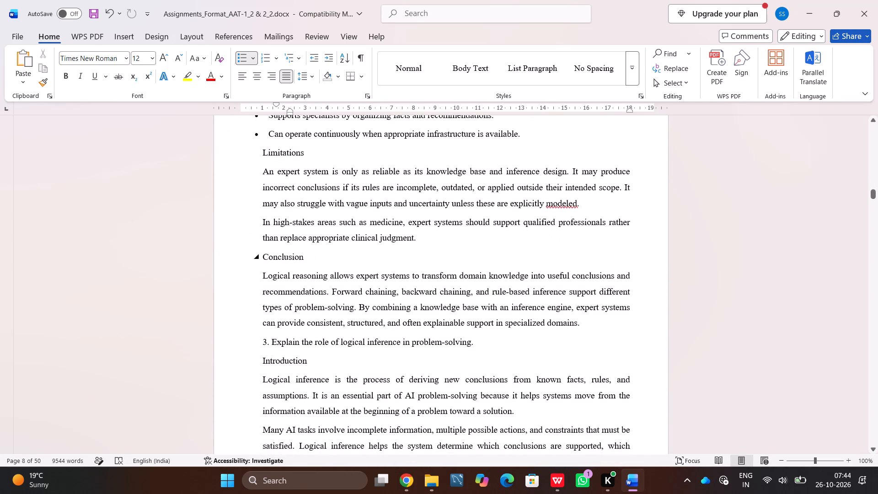
{"action": "scroll", "coordinate": [462, 262], "scroll_direction": "down", "scroll_amount": 1}
{"action": "scroll", "coordinate": [462, 262], "scroll_direction": "up", "scroll_amount": 1}
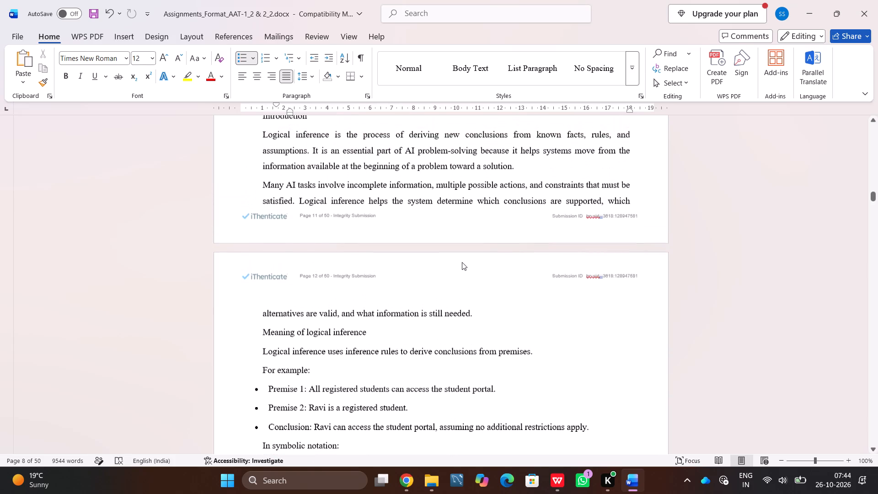
{"action": "scroll", "coordinate": [462, 262], "scroll_direction": "up", "scroll_amount": 1}
{"action": "scroll", "coordinate": [462, 262], "scroll_direction": "down", "scroll_amount": 3}
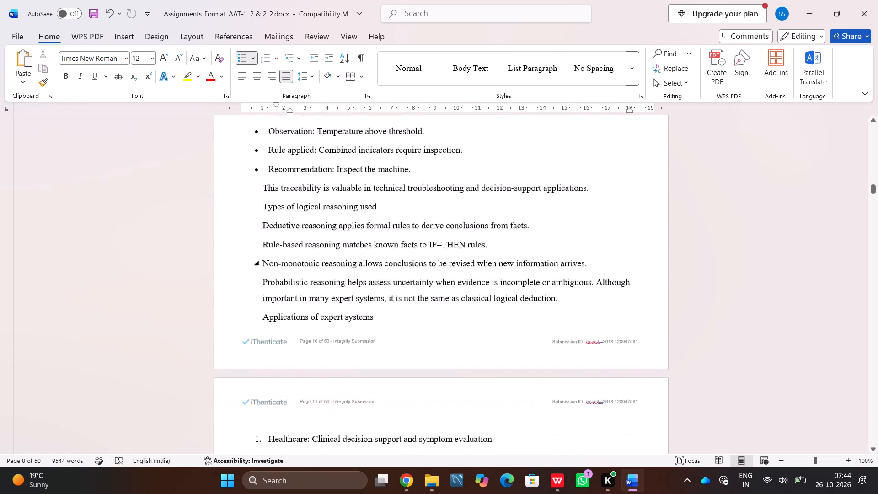
{"action": "scroll", "coordinate": [462, 262], "scroll_direction": "down", "scroll_amount": 3}
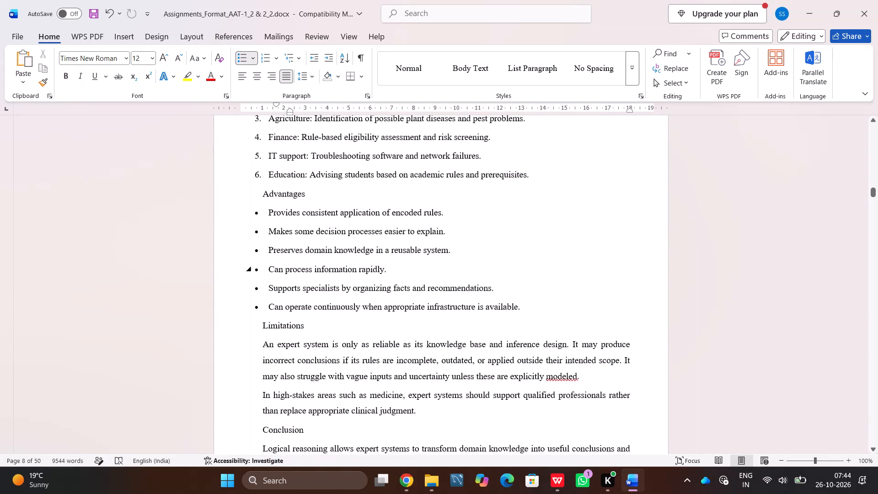
{"action": "scroll", "coordinate": [462, 262], "scroll_direction": "down", "scroll_amount": 2}
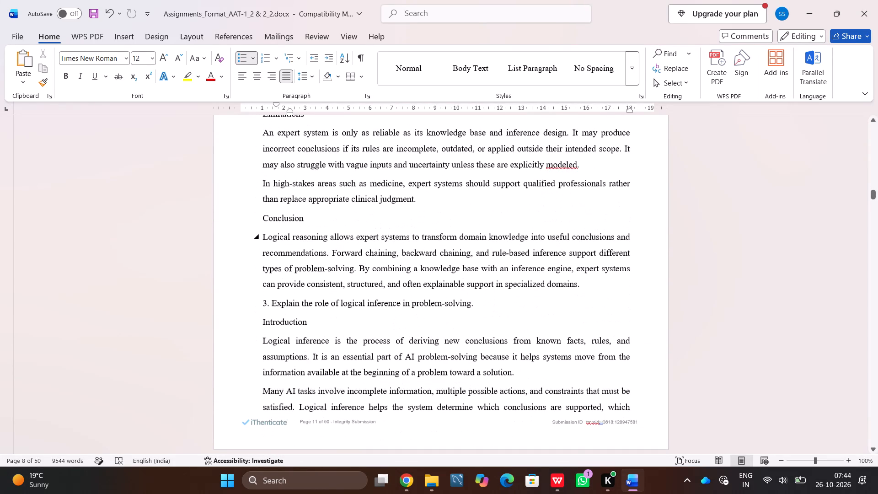
{"action": "scroll", "coordinate": [392, 288], "scroll_direction": "down", "scroll_amount": 1}
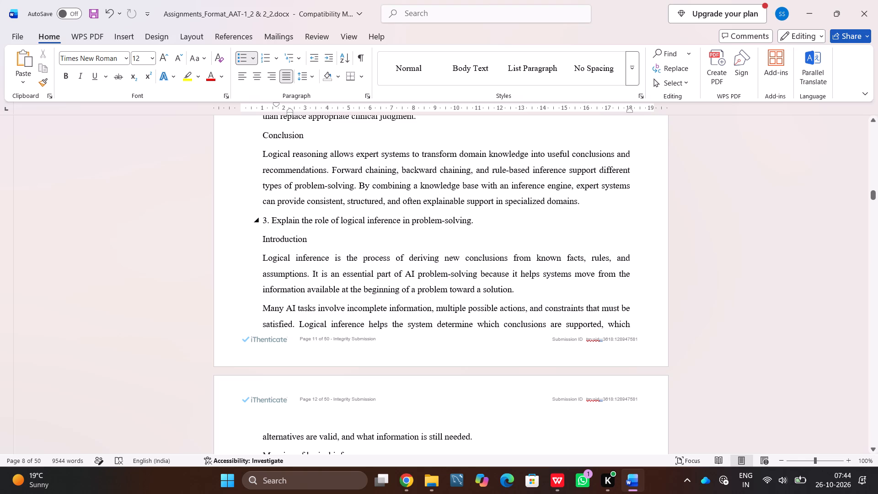
{"action": "left_click_drag", "start_coordinate": [262, 222], "coordinate": [314, 231]}
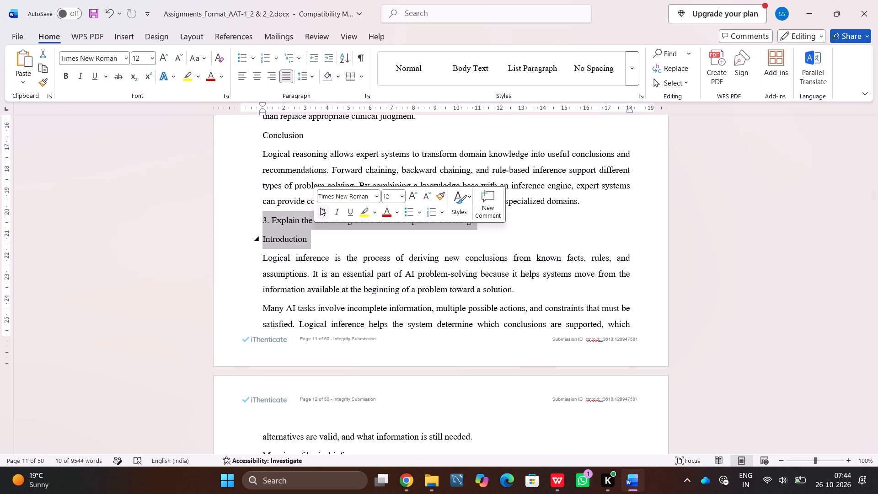
{"action": "left_click", "coordinate": [320, 208]}
{"action": "left_click", "coordinate": [413, 194]}
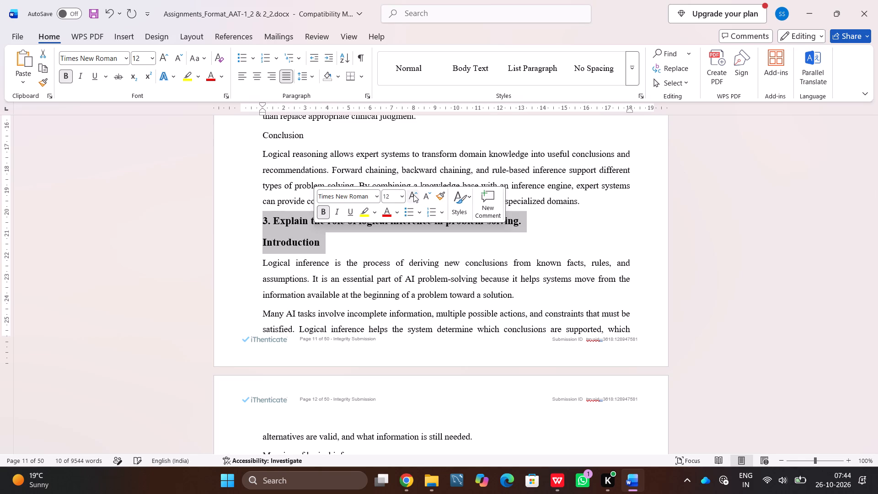
{"action": "left_click", "coordinate": [383, 249]}
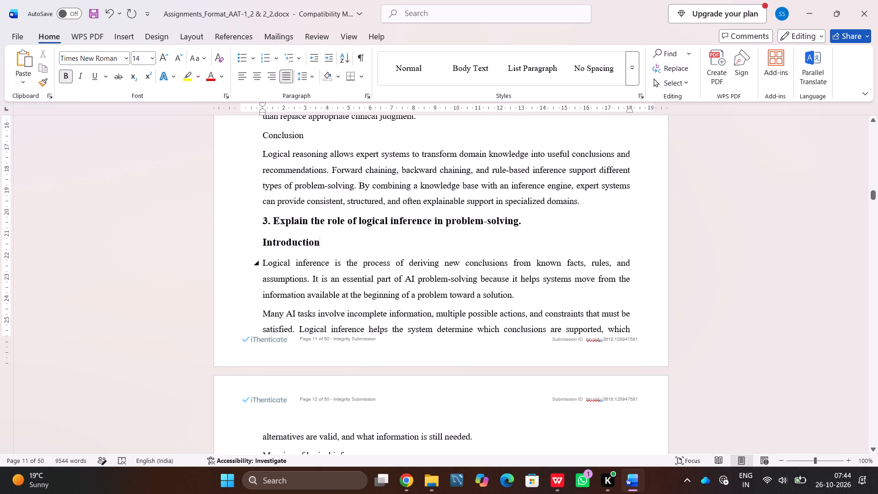
Delete the LaTeX-style formulas and the "Therefore:" line beneath "In symbolic notation:" in the logical inference answer.
{"action": "scroll", "coordinate": [284, 284], "scroll_direction": "down", "scroll_amount": 2}
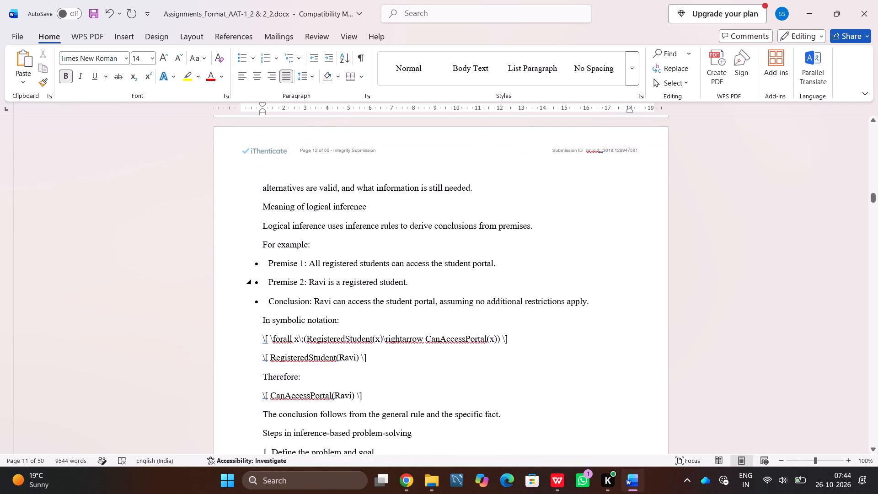
{"action": "scroll", "coordinate": [267, 296], "scroll_direction": "down", "scroll_amount": 2}
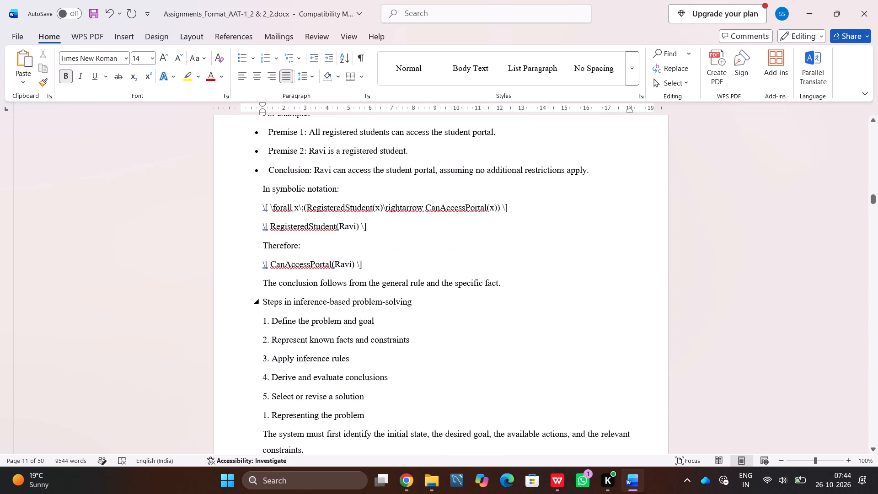
{"action": "scroll", "coordinate": [267, 296], "scroll_direction": "down", "scroll_amount": 1}
{"action": "scroll", "coordinate": [267, 296], "scroll_direction": "up", "scroll_amount": 2}
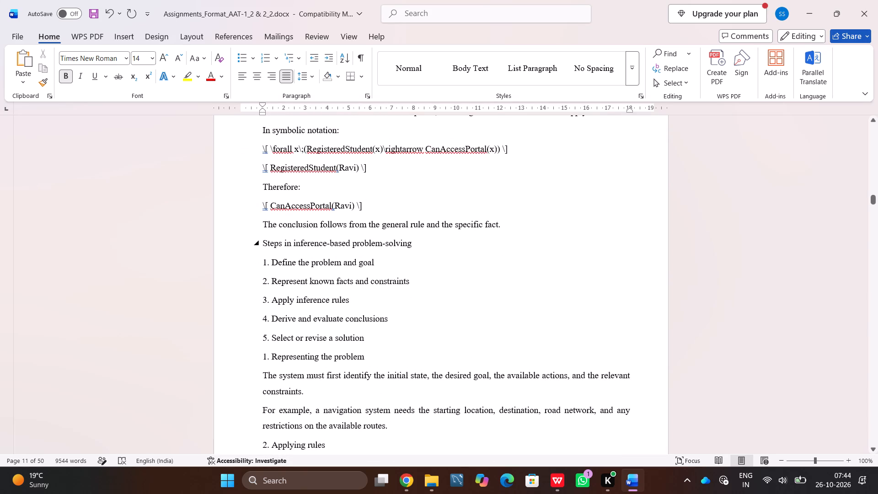
{"action": "left_click_drag", "start_coordinate": [377, 208], "coordinate": [355, 173]}
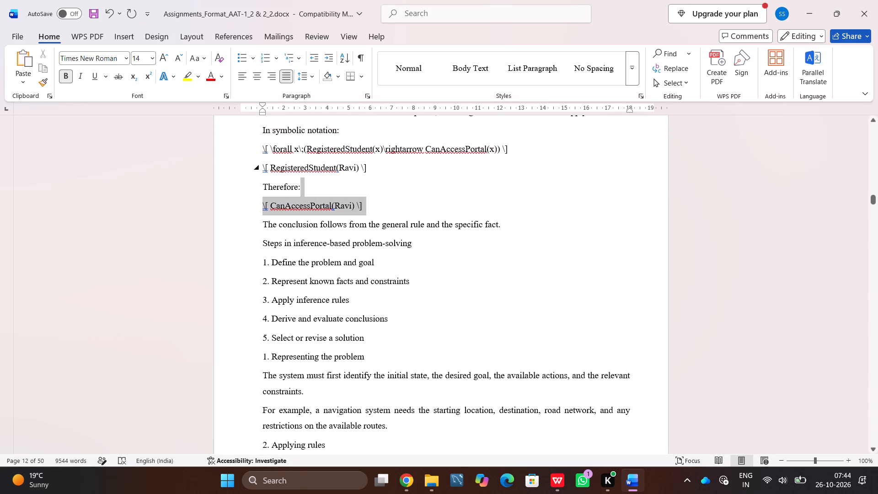
{"action": "left_click_drag", "start_coordinate": [355, 173], "coordinate": [347, 131]}
{"action": "key", "text": "BackSpace"}
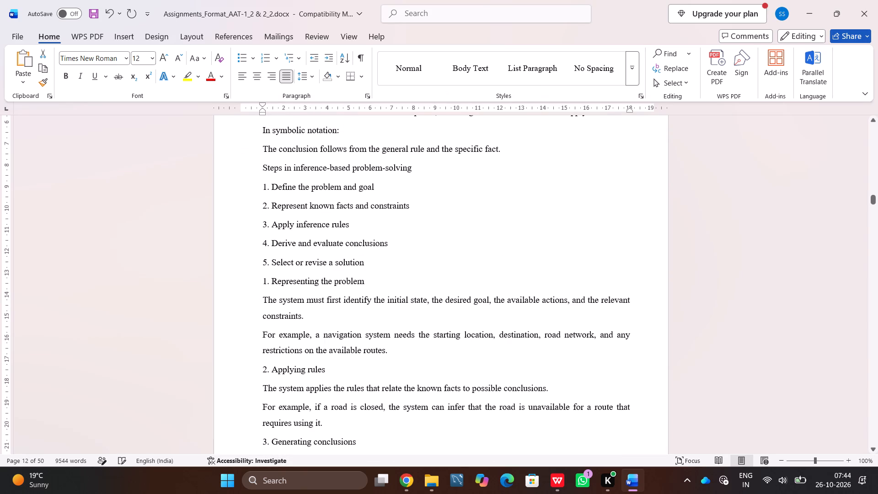
Make the question 4 heading about representing knowledge in logic and the Introduction subheading below it bold at font size 14.
{"action": "scroll", "coordinate": [347, 131], "scroll_direction": "down", "scroll_amount": 2}
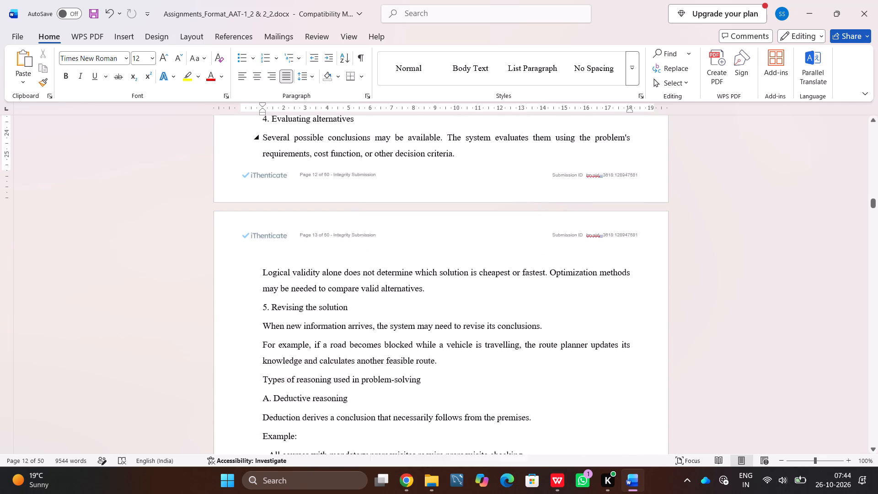
{"action": "scroll", "coordinate": [347, 131], "scroll_direction": "down", "scroll_amount": 3}
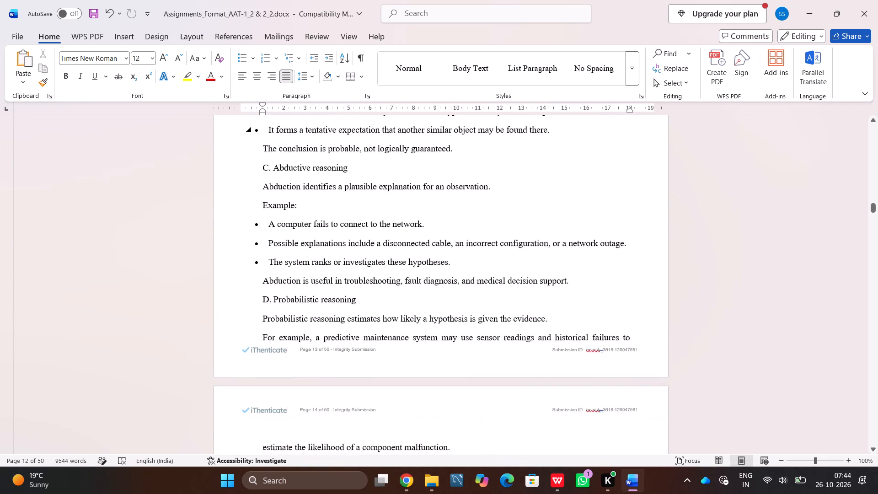
{"action": "scroll", "coordinate": [347, 131], "scroll_direction": "down", "scroll_amount": 1}
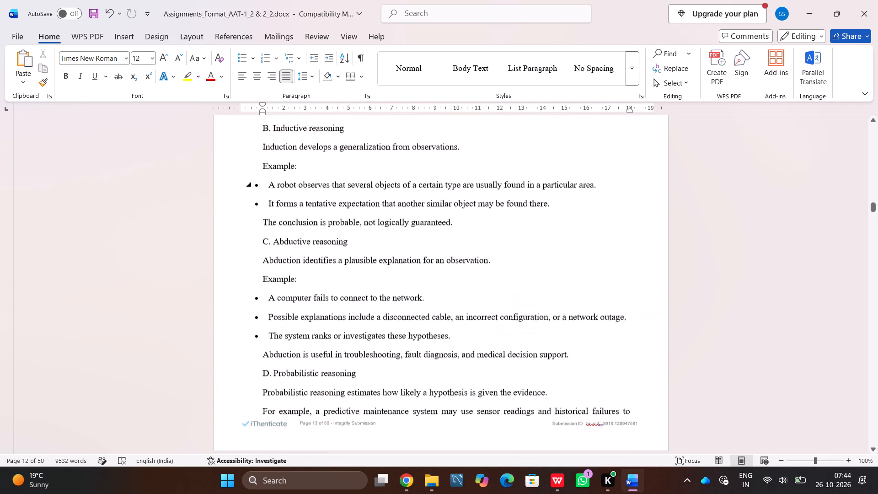
{"action": "scroll", "coordinate": [347, 131], "scroll_direction": "down", "scroll_amount": 2}
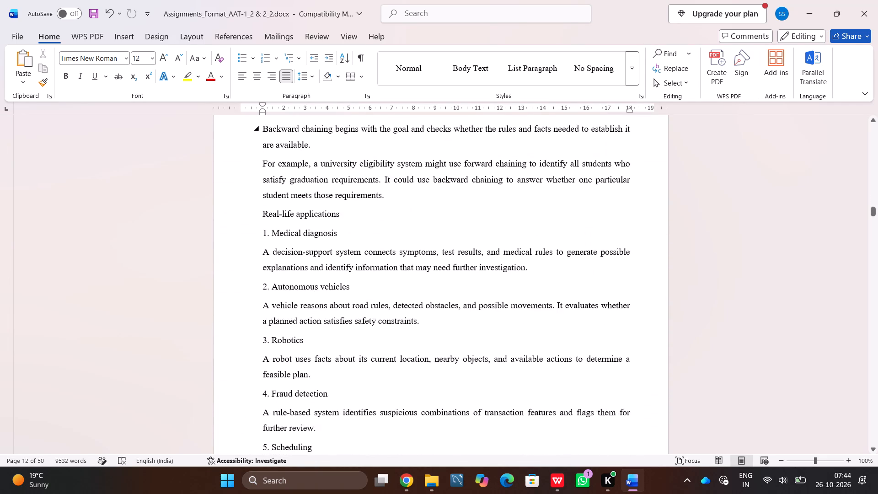
{"action": "scroll", "coordinate": [347, 131], "scroll_direction": "down", "scroll_amount": 2}
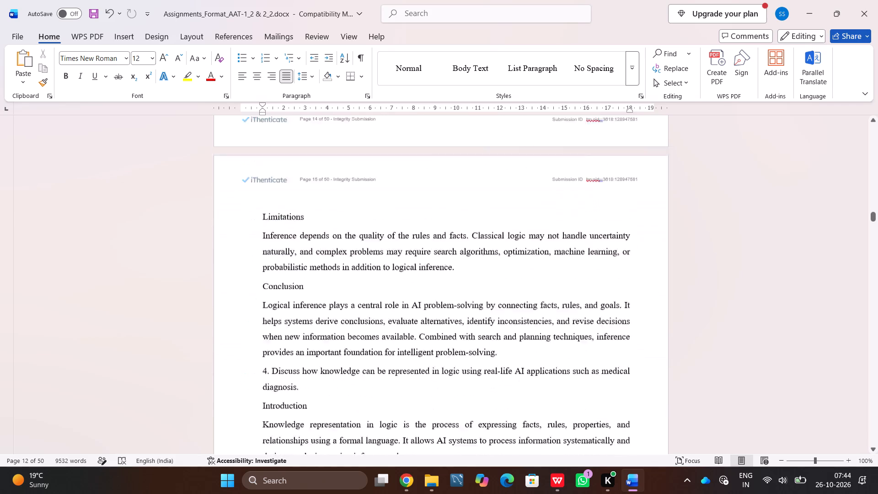
{"action": "scroll", "coordinate": [347, 131], "scroll_direction": "down", "scroll_amount": 2}
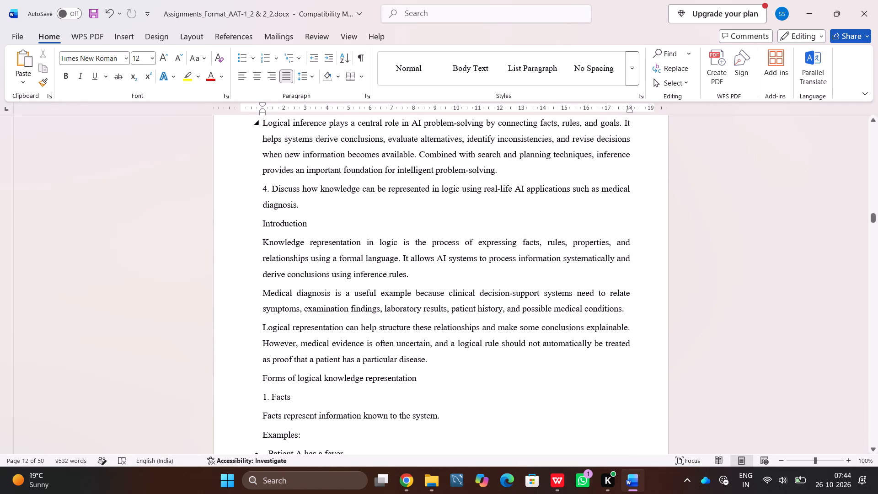
{"action": "left_click_drag", "start_coordinate": [264, 187], "coordinate": [306, 211]}
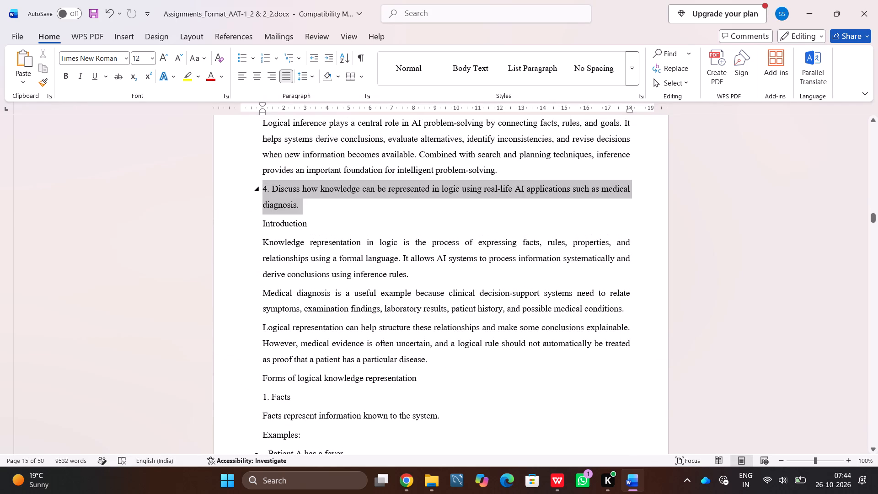
{"action": "left_click_drag", "start_coordinate": [306, 211], "coordinate": [307, 221]}
{"action": "left_click", "coordinate": [315, 197]}
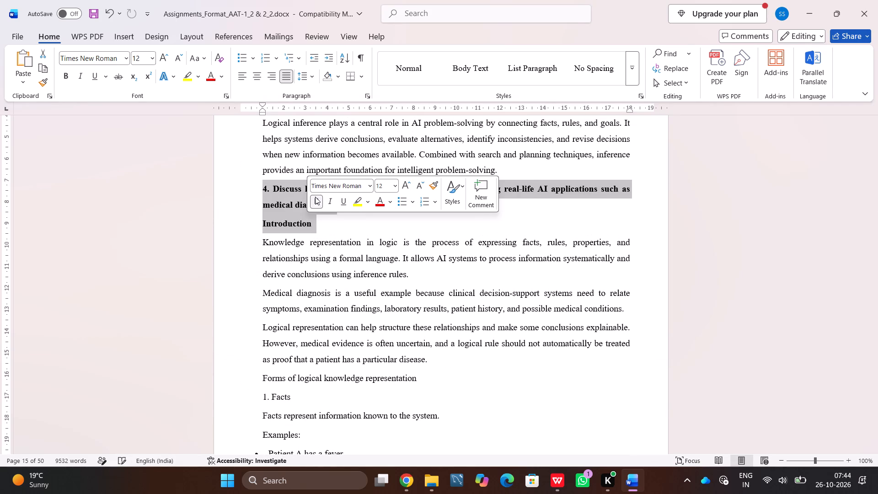
{"action": "left_click", "coordinate": [406, 184]}
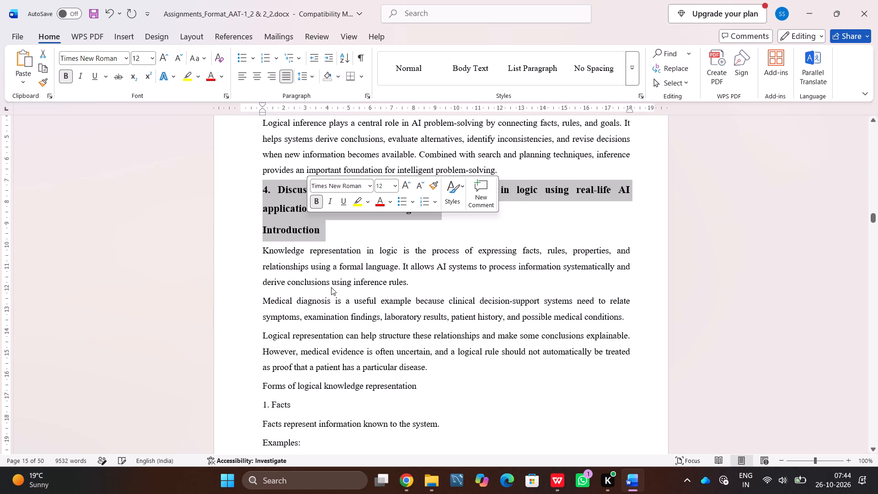
Make the heading "5. Compare propositional logic and first-order logic in terms of expressiveness." and its Introduction subheading bold at font size 14.
{"action": "scroll", "coordinate": [331, 287], "scroll_direction": "down", "scroll_amount": 3}
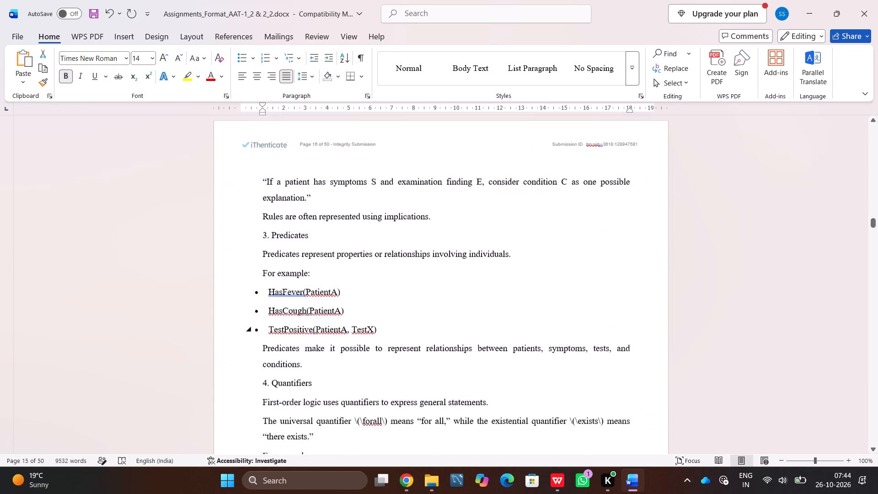
{"action": "scroll", "coordinate": [331, 287], "scroll_direction": "down", "scroll_amount": 4}
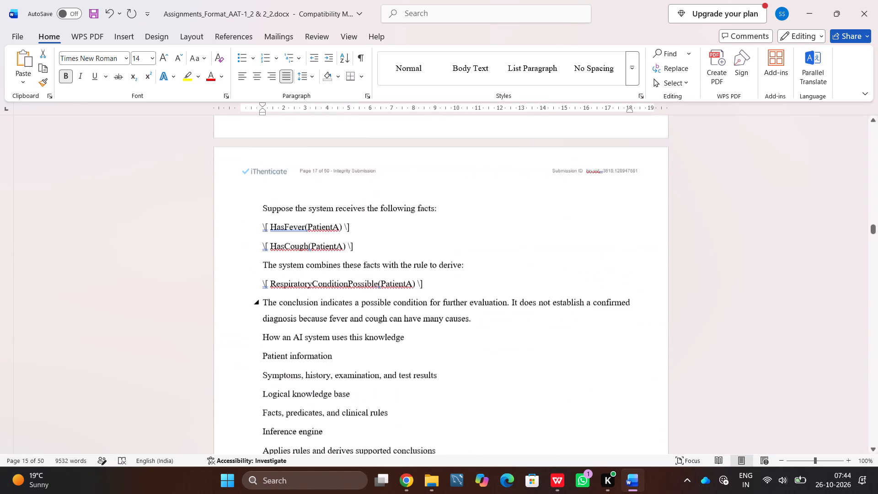
{"action": "scroll", "coordinate": [331, 287], "scroll_direction": "down", "scroll_amount": 3}
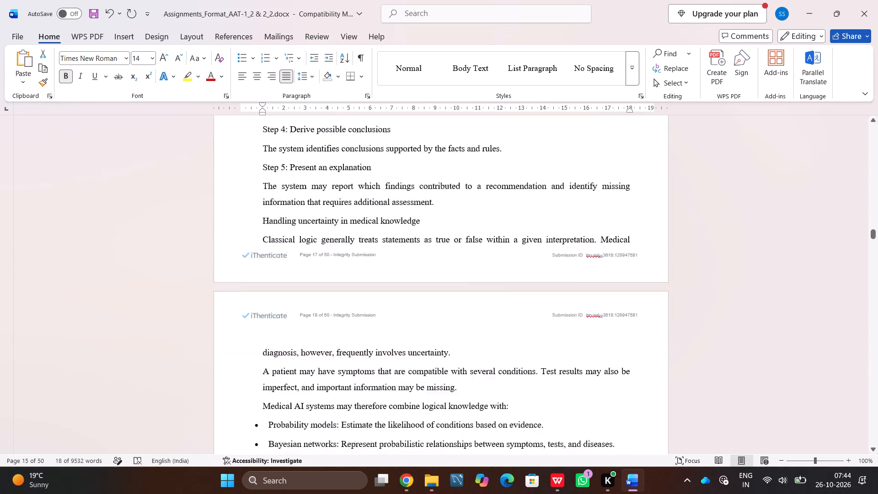
{"action": "scroll", "coordinate": [331, 287], "scroll_direction": "down", "scroll_amount": 3}
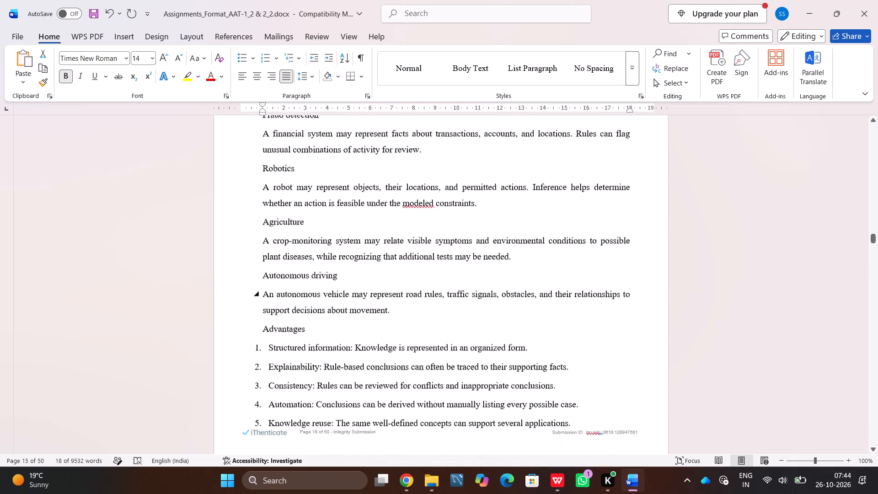
{"action": "scroll", "coordinate": [331, 287], "scroll_direction": "down", "scroll_amount": 2}
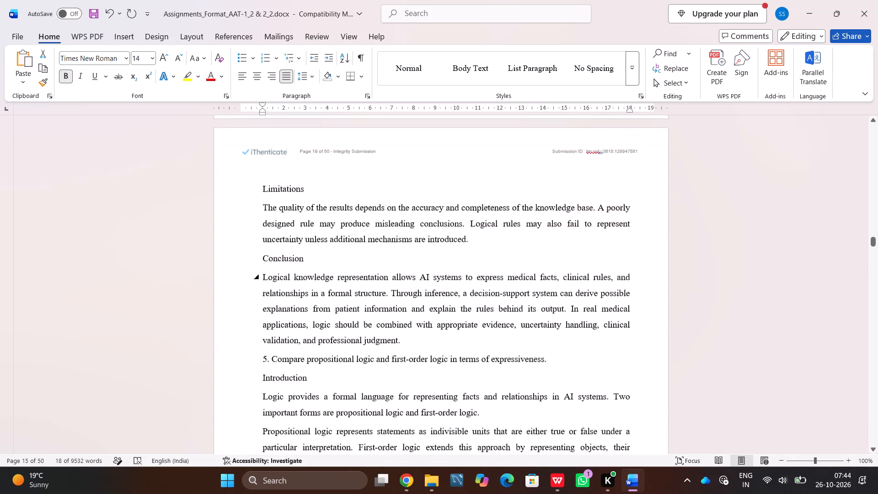
{"action": "scroll", "coordinate": [331, 287], "scroll_direction": "down", "scroll_amount": 1}
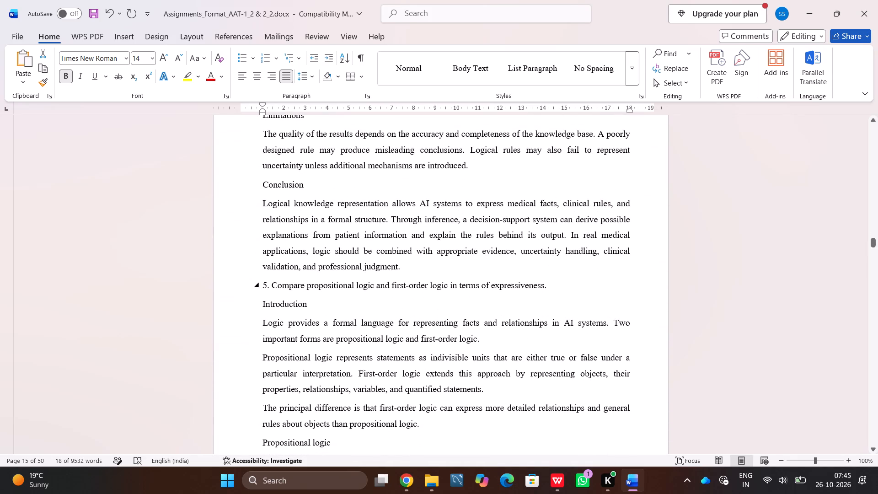
{"action": "left_click_drag", "start_coordinate": [262, 287], "coordinate": [320, 305]}
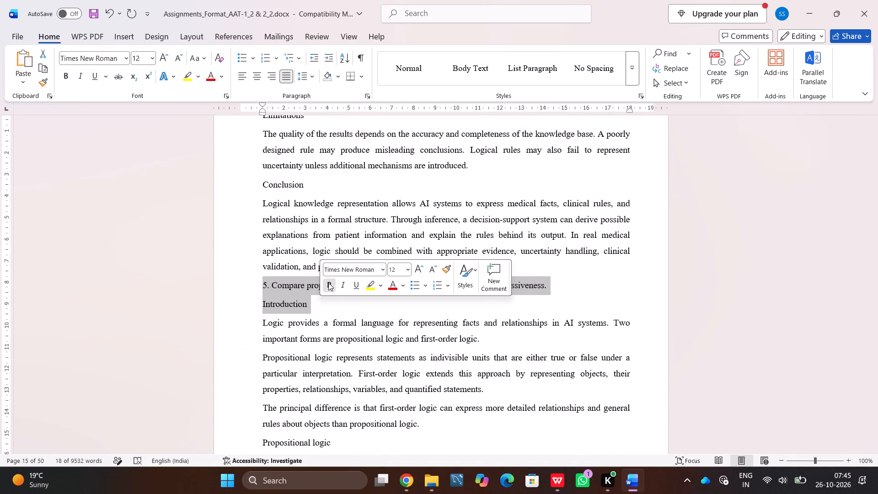
{"action": "left_click", "coordinate": [328, 283]}
{"action": "left_click", "coordinate": [418, 267]}
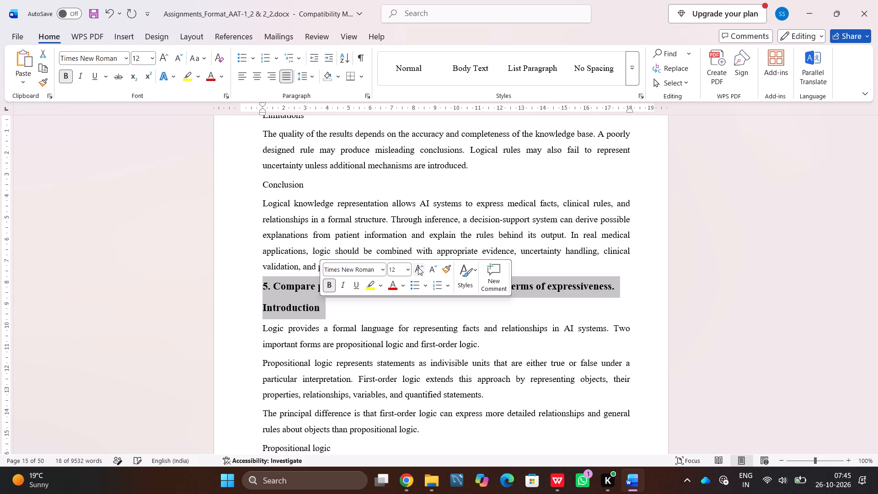
Make the question 6 heading about top-level categories and interoperability and its Introduction subheading bold at font size 14.
{"action": "scroll", "coordinate": [220, 278], "scroll_direction": "down", "scroll_amount": 2}
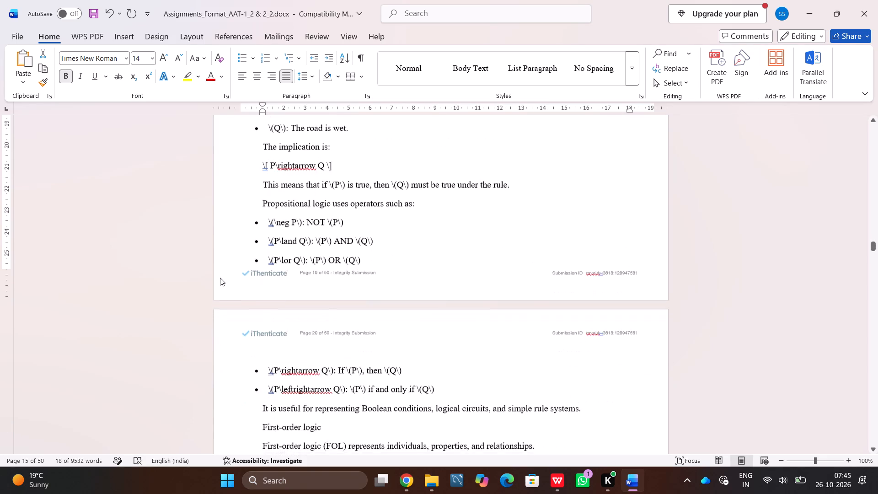
{"action": "scroll", "coordinate": [220, 278], "scroll_direction": "down", "scroll_amount": 3}
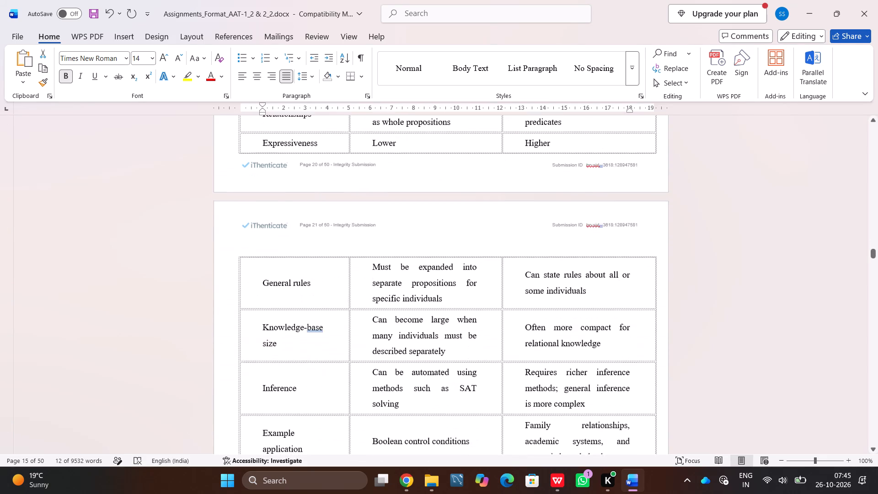
{"action": "scroll", "coordinate": [220, 278], "scroll_direction": "down", "scroll_amount": 3}
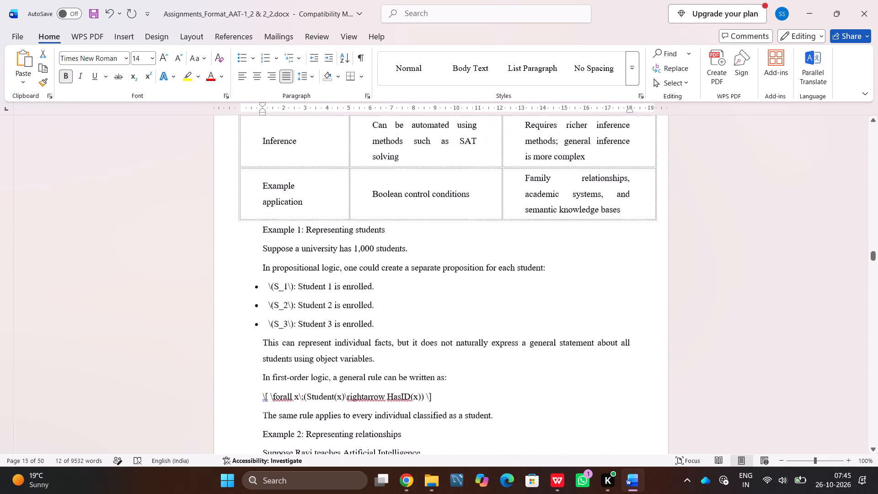
{"action": "scroll", "coordinate": [220, 278], "scroll_direction": "down", "scroll_amount": 2}
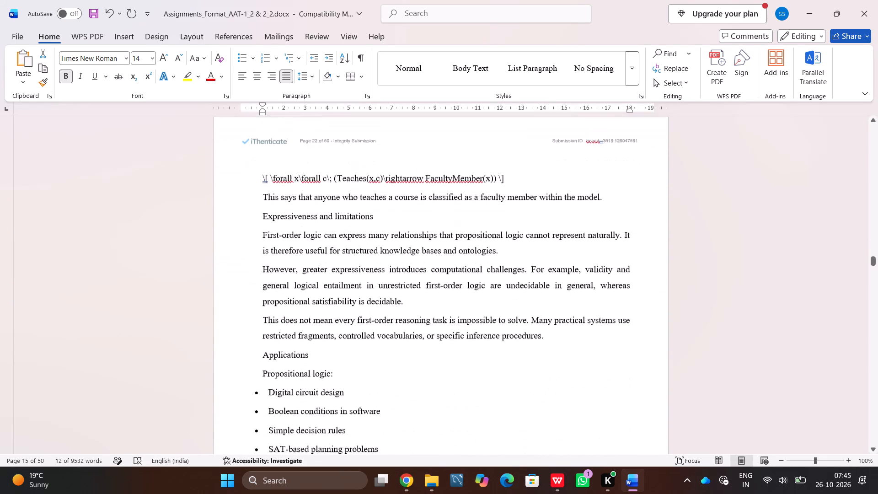
{"action": "scroll", "coordinate": [220, 278], "scroll_direction": "down", "scroll_amount": 3}
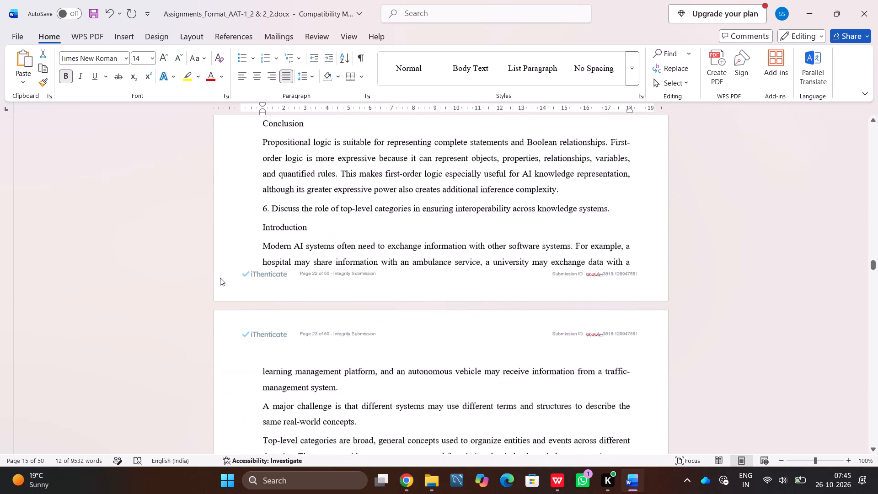
{"action": "scroll", "coordinate": [220, 278], "scroll_direction": "up", "scroll_amount": 1}
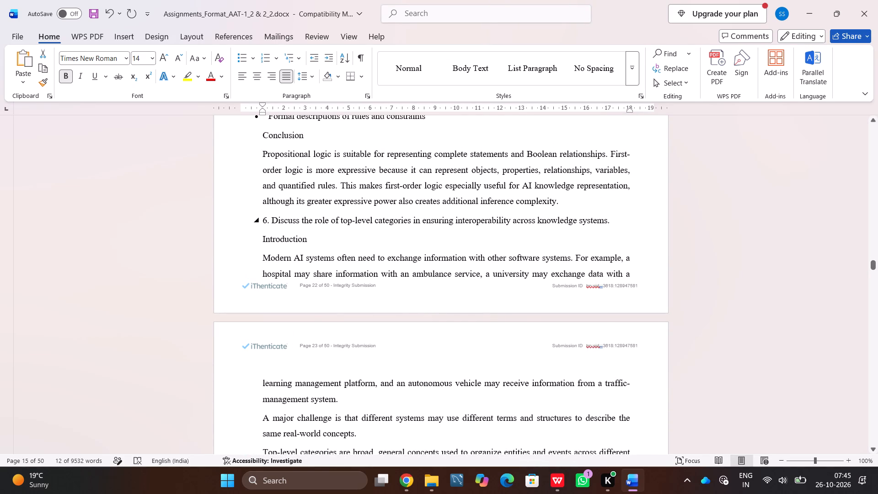
{"action": "left_click_drag", "start_coordinate": [263, 222], "coordinate": [308, 239]}
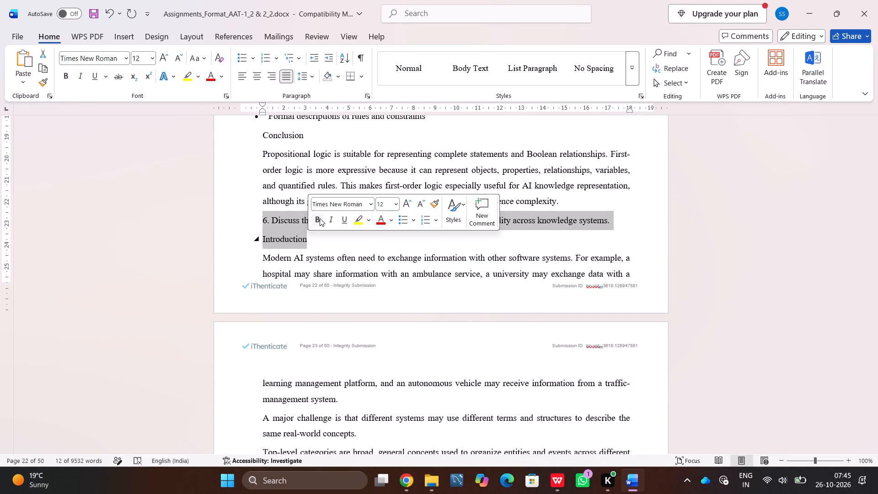
{"action": "left_click", "coordinate": [320, 218]}
{"action": "left_click", "coordinate": [407, 202]}
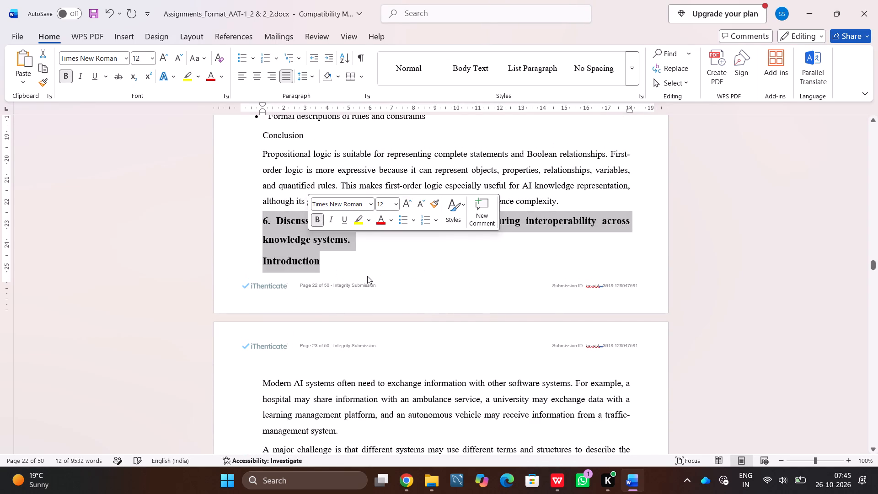
Make the heading "7. Differentiate between domain ontology, upper ontology, and application ontology with examples." and its Introduction subheading bold at font size 14.
{"action": "scroll", "coordinate": [367, 276], "scroll_direction": "down", "scroll_amount": 4}
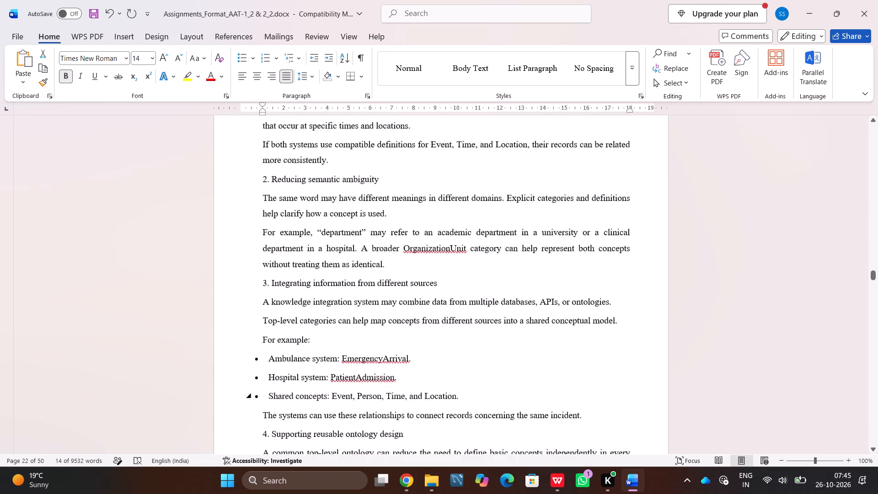
{"action": "scroll", "coordinate": [367, 276], "scroll_direction": "down", "scroll_amount": 5}
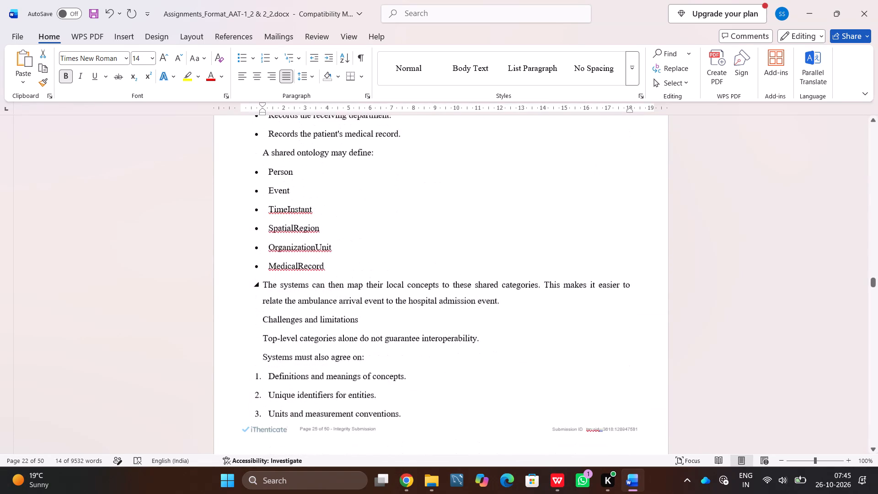
{"action": "scroll", "coordinate": [367, 276], "scroll_direction": "down", "scroll_amount": 5}
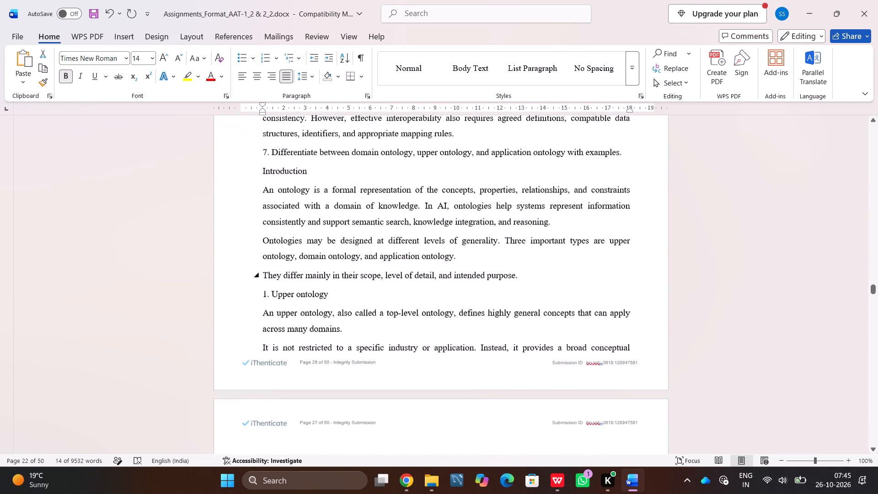
{"action": "scroll", "coordinate": [367, 276], "scroll_direction": "down", "scroll_amount": 2}
{"action": "scroll", "coordinate": [367, 276], "scroll_direction": "up", "scroll_amount": 1}
{"action": "scroll", "coordinate": [367, 276], "scroll_direction": "down", "scroll_amount": 1}
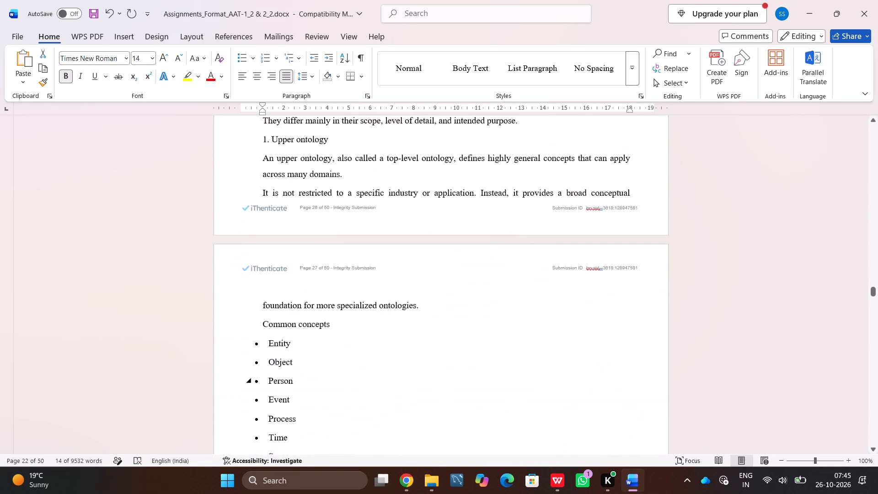
{"action": "scroll", "coordinate": [367, 276], "scroll_direction": "down", "scroll_amount": 1}
{"action": "scroll", "coordinate": [367, 276], "scroll_direction": "up", "scroll_amount": 1}
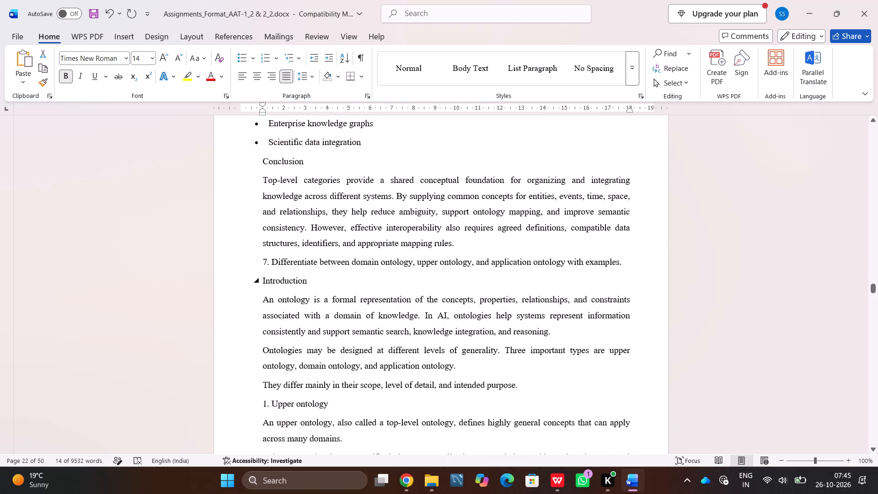
{"action": "left_click_drag", "start_coordinate": [264, 260], "coordinate": [307, 278]}
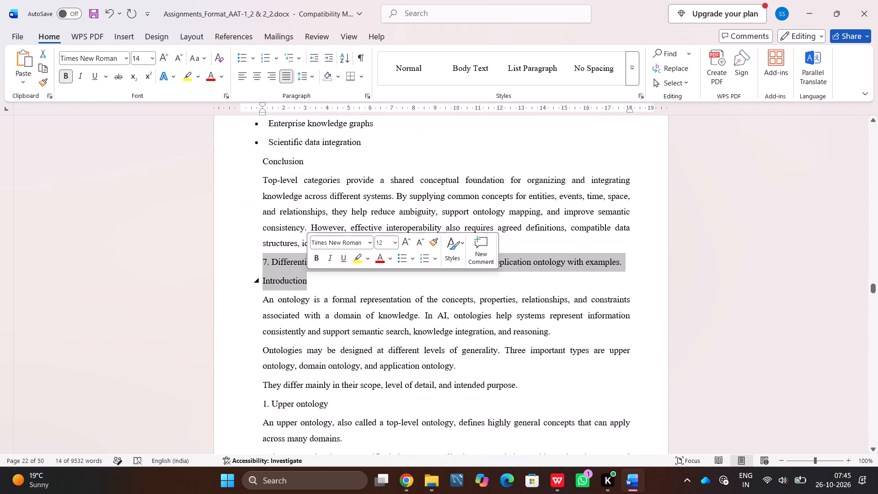
{"action": "left_click", "coordinate": [318, 263]}
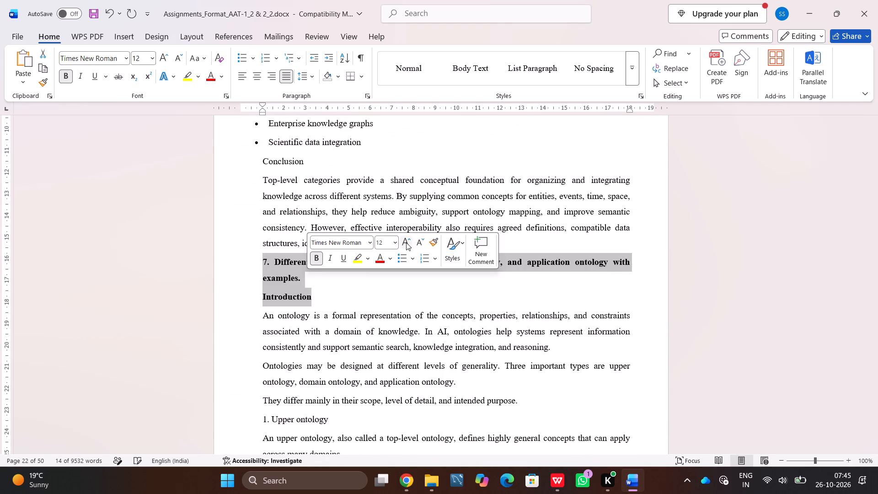
{"action": "left_click", "coordinate": [406, 242]}
Make the question 8 heading about ontological categories structuring knowledge and the Introduction subheading below it bold at font size 14.
{"action": "scroll", "coordinate": [344, 307], "scroll_direction": "down", "scroll_amount": 3}
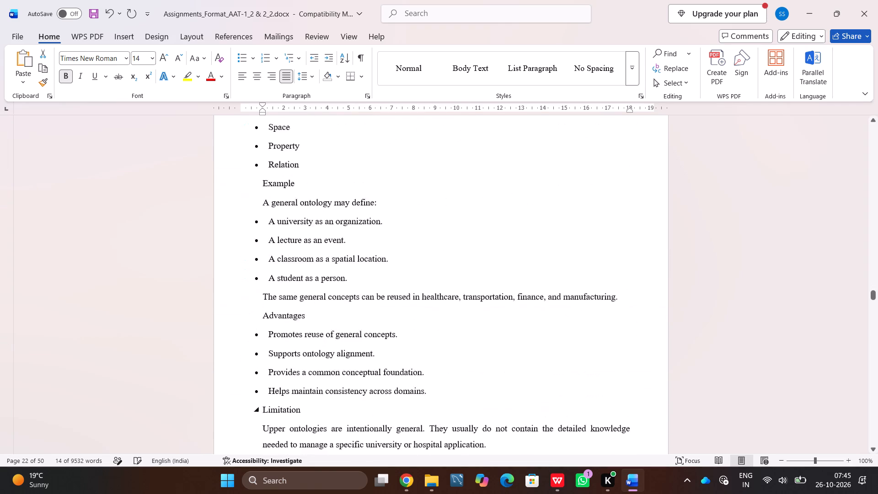
{"action": "scroll", "coordinate": [344, 307], "scroll_direction": "down", "scroll_amount": 4}
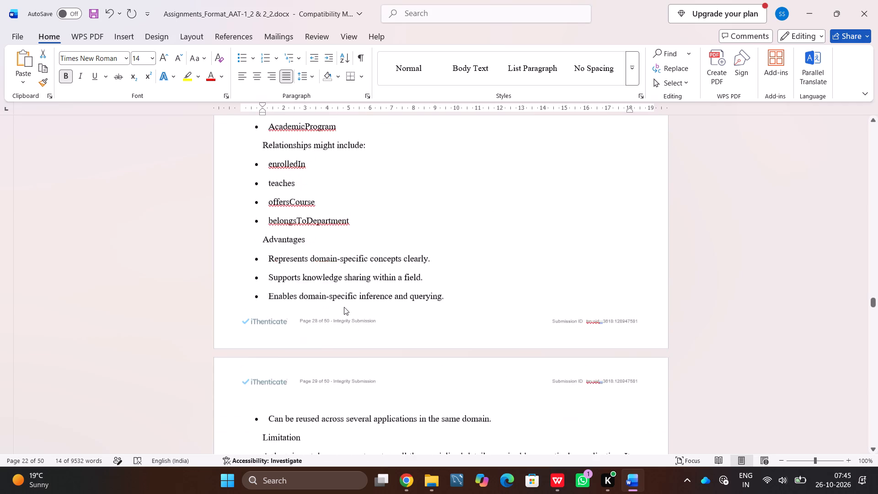
{"action": "scroll", "coordinate": [344, 307], "scroll_direction": "down", "scroll_amount": 4}
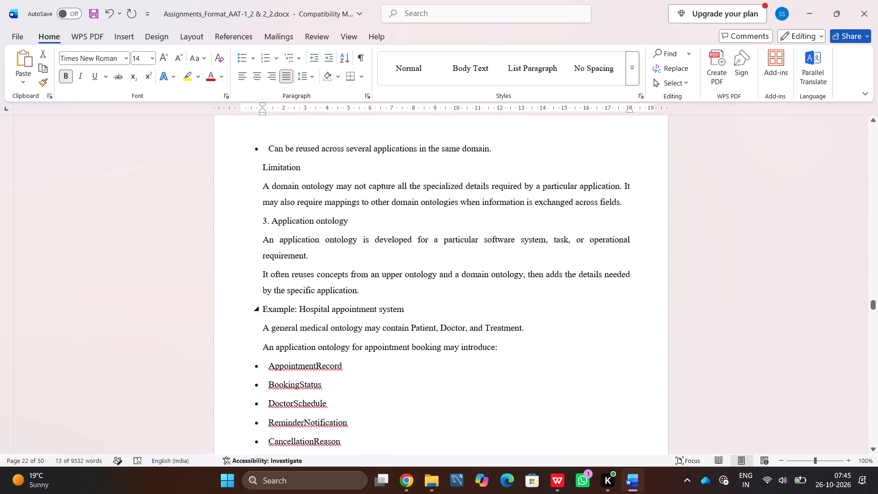
{"action": "scroll", "coordinate": [344, 307], "scroll_direction": "down", "scroll_amount": 3}
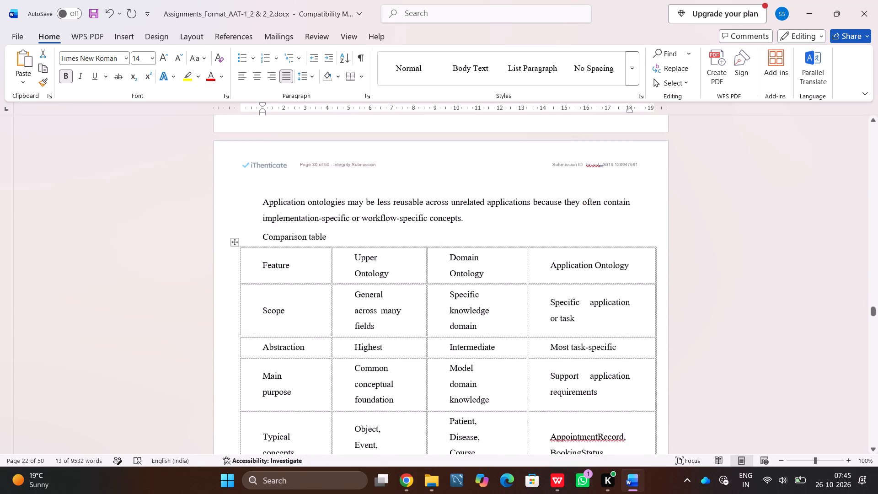
{"action": "scroll", "coordinate": [344, 307], "scroll_direction": "down", "scroll_amount": 3}
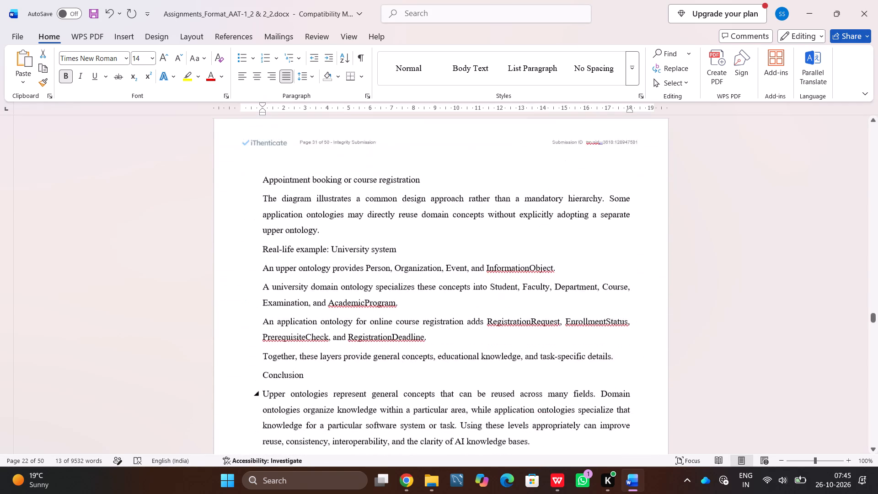
{"action": "scroll", "coordinate": [344, 307], "scroll_direction": "down", "scroll_amount": 2}
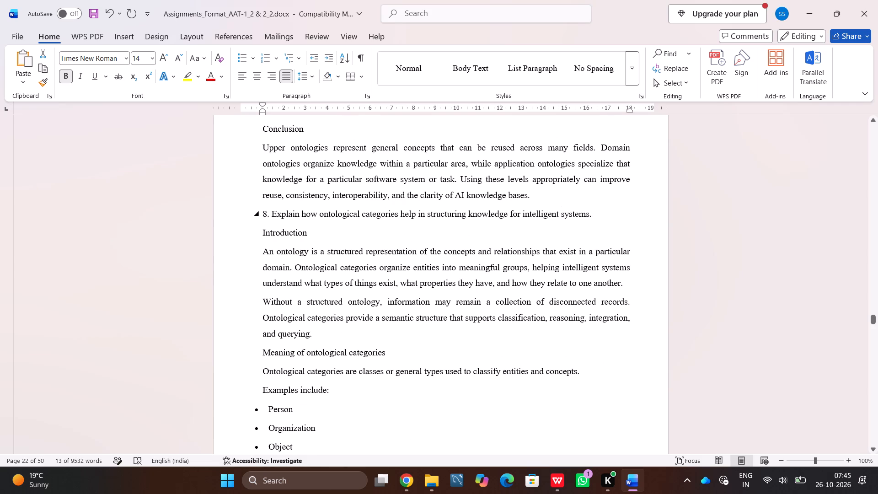
{"action": "left_click_drag", "start_coordinate": [264, 215], "coordinate": [306, 231]}
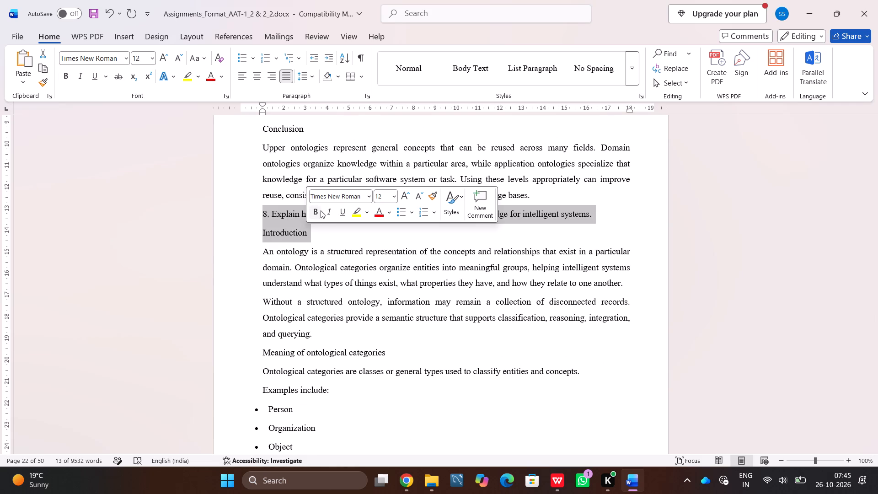
{"action": "left_click", "coordinate": [318, 214]}
{"action": "left_click", "coordinate": [409, 195]}
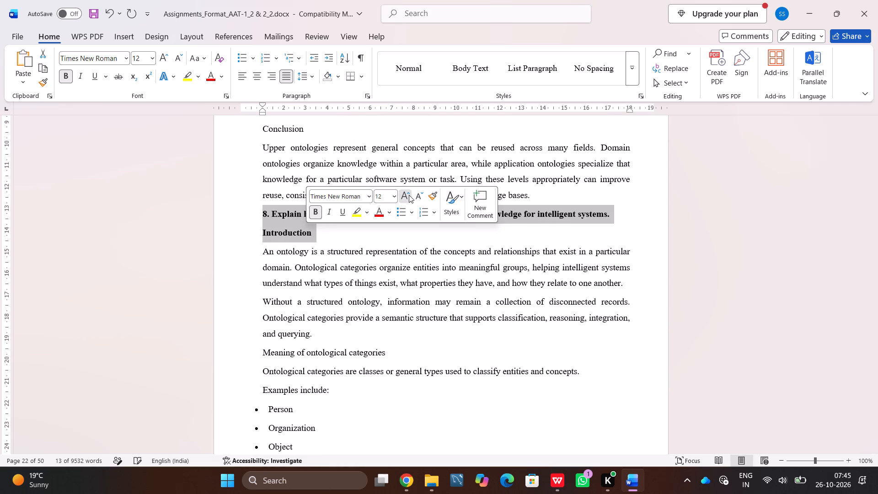
Make the question 9 heading about constructing a university system ontology and its Introduction subheading bold at font size 14.
{"action": "scroll", "coordinate": [364, 255], "scroll_direction": "down", "scroll_amount": 2}
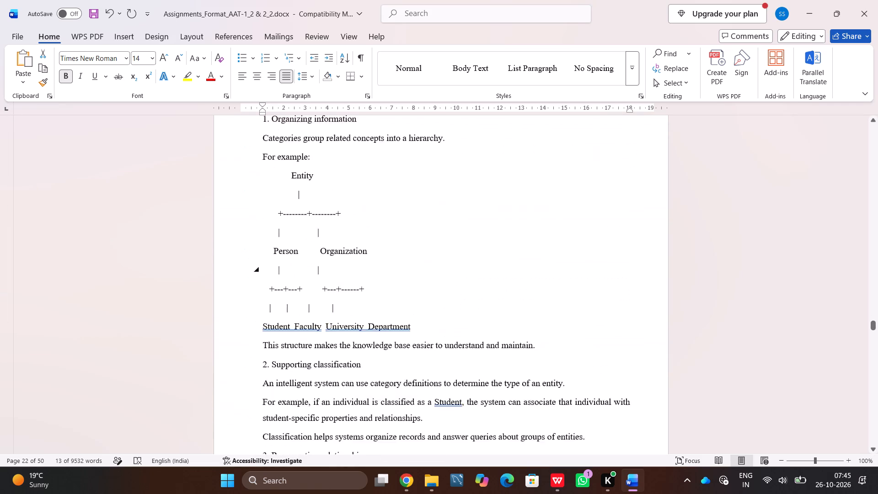
{"action": "scroll", "coordinate": [364, 255], "scroll_direction": "down", "scroll_amount": 4}
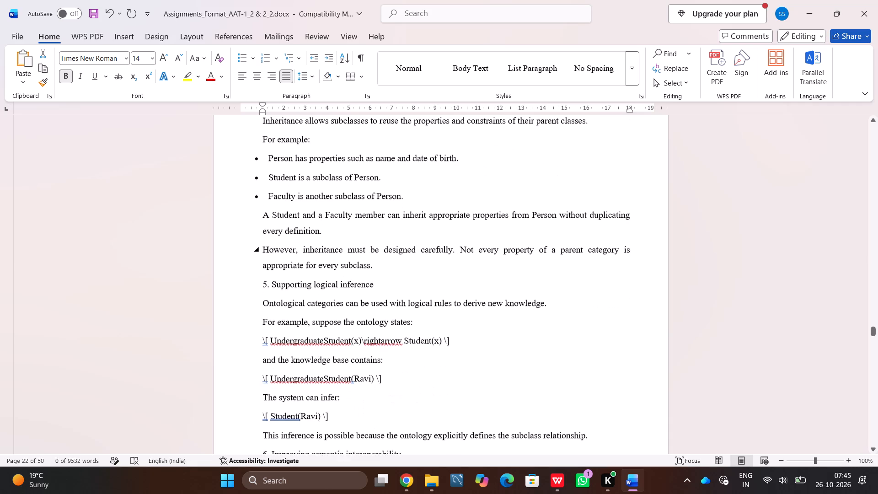
{"action": "scroll", "coordinate": [364, 255], "scroll_direction": "down", "scroll_amount": 4}
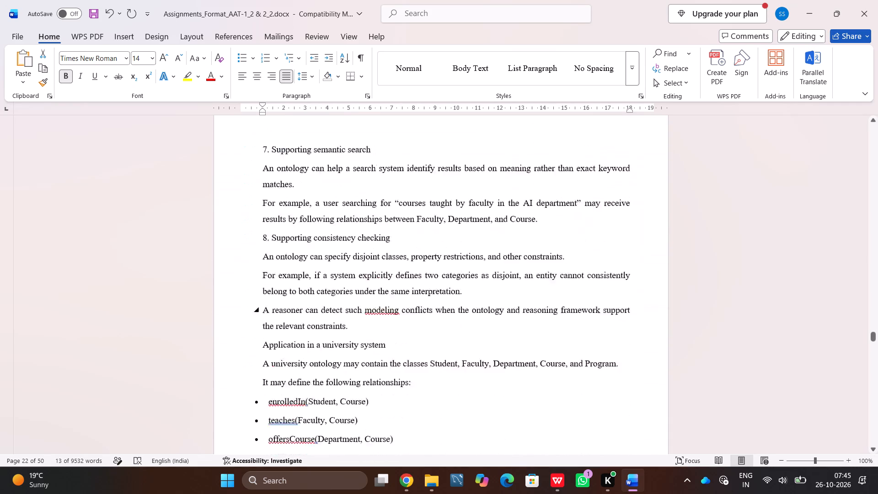
{"action": "scroll", "coordinate": [364, 255], "scroll_direction": "down", "scroll_amount": 1}
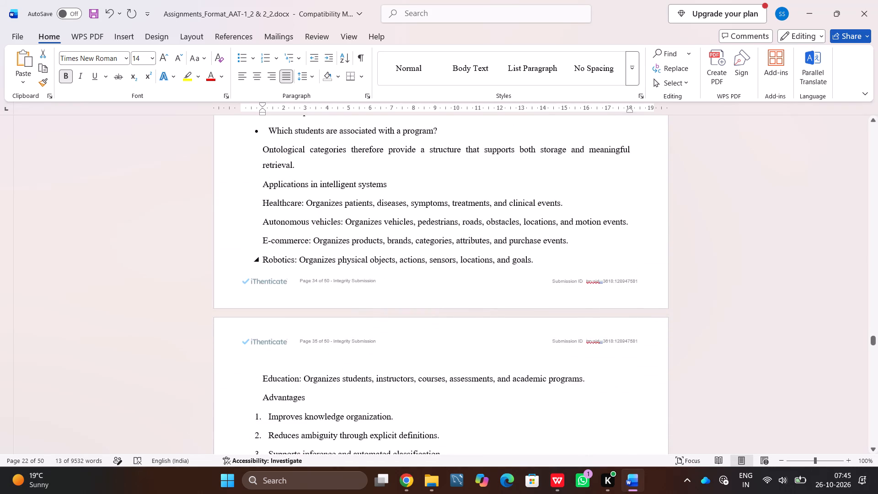
{"action": "scroll", "coordinate": [364, 255], "scroll_direction": "down", "scroll_amount": 2}
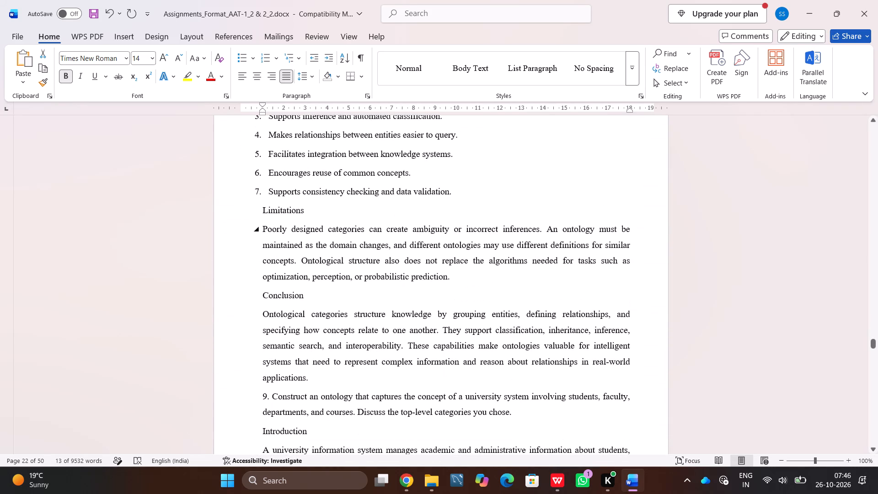
{"action": "scroll", "coordinate": [302, 248], "scroll_direction": "down", "scroll_amount": 1}
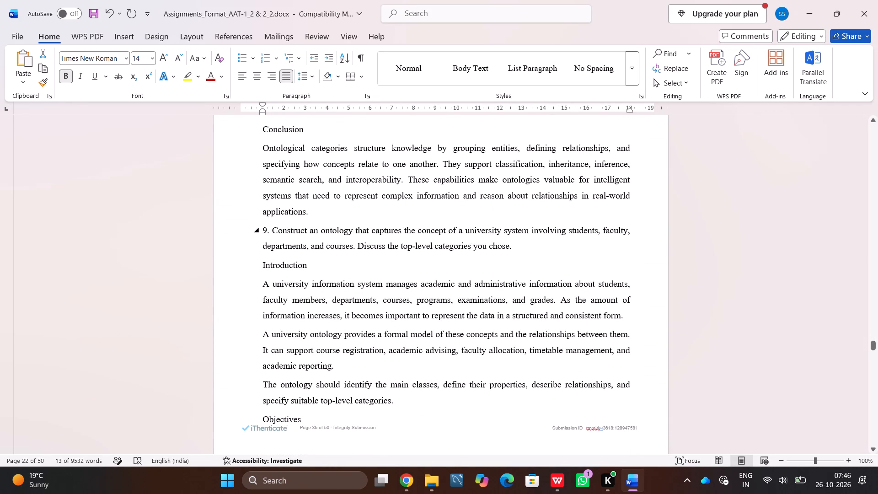
{"action": "left_click_drag", "start_coordinate": [262, 231], "coordinate": [316, 263]}
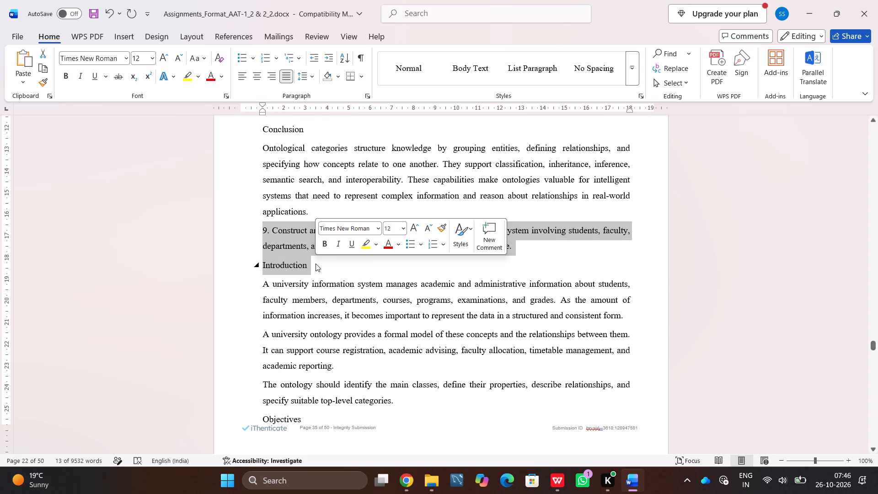
{"action": "left_click", "coordinate": [325, 245]}
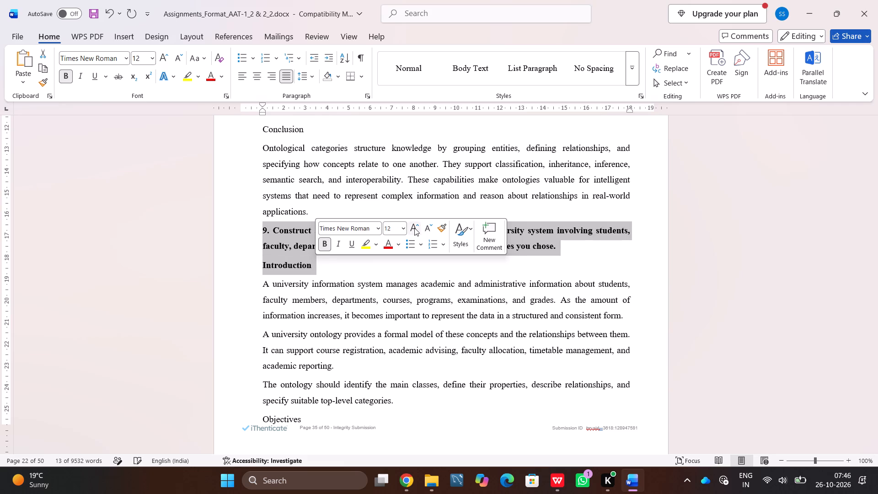
{"action": "left_click", "coordinate": [414, 228]}
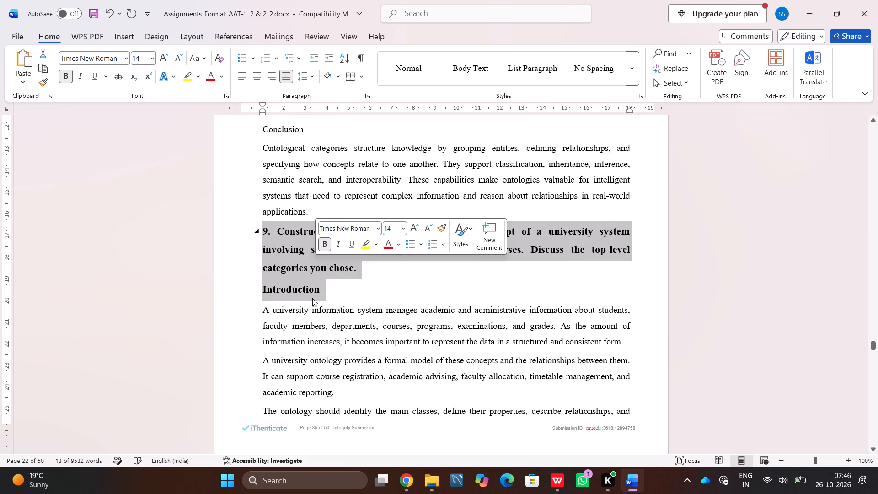
Look through the rest of the question 9 and question 10 answers to the end of the document for remaining unformatted headings.
{"action": "scroll", "coordinate": [312, 298], "scroll_direction": "down", "scroll_amount": 4}
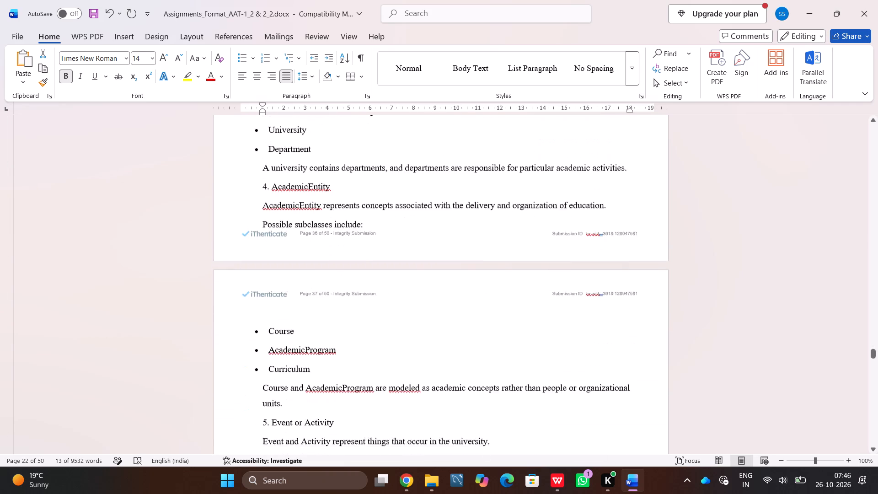
{"action": "scroll", "coordinate": [312, 298], "scroll_direction": "down", "scroll_amount": 4}
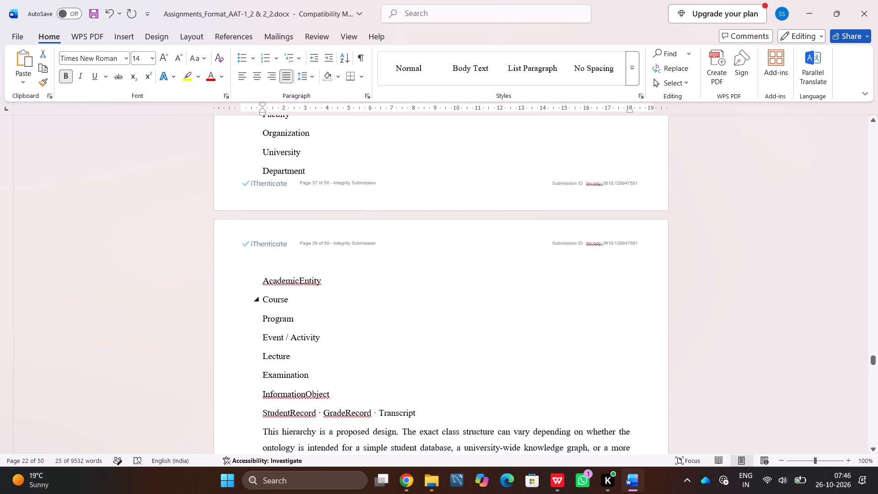
{"action": "scroll", "coordinate": [312, 298], "scroll_direction": "down", "scroll_amount": 4}
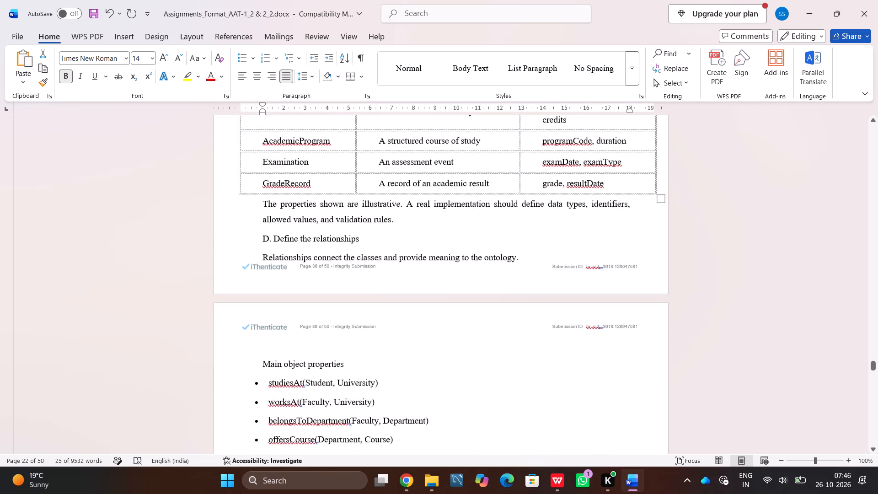
{"action": "scroll", "coordinate": [312, 298], "scroll_direction": "down", "scroll_amount": 4}
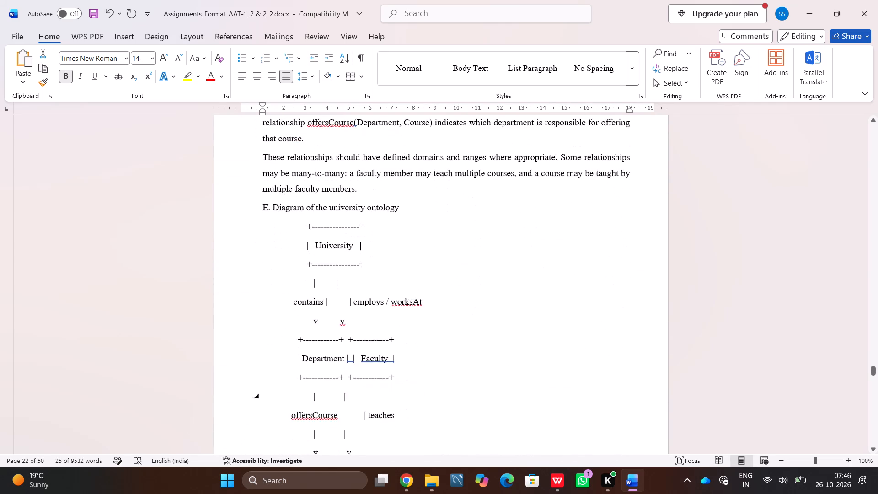
{"action": "scroll", "coordinate": [312, 298], "scroll_direction": "down", "scroll_amount": 3}
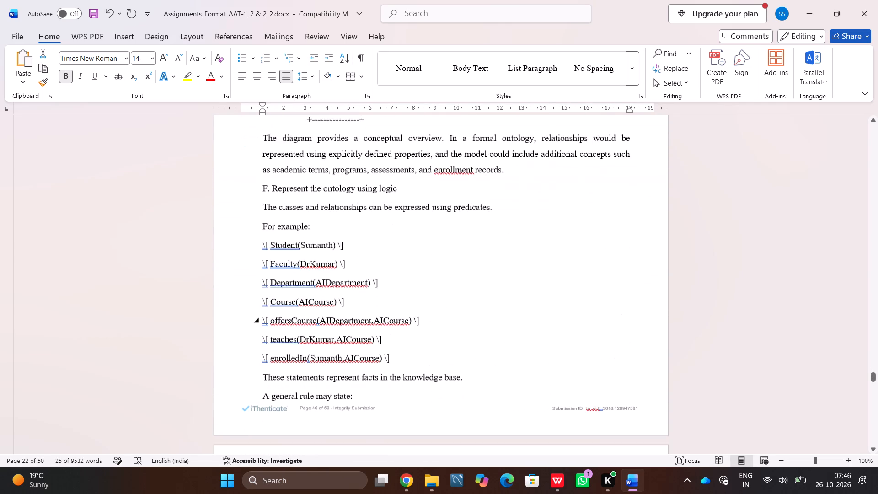
{"action": "scroll", "coordinate": [312, 298], "scroll_direction": "down", "scroll_amount": 3}
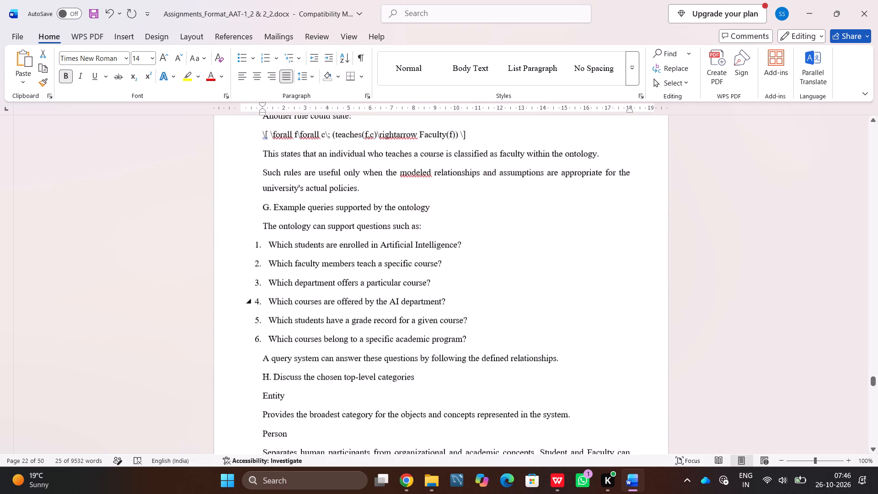
{"action": "scroll", "coordinate": [312, 298], "scroll_direction": "down", "scroll_amount": 3}
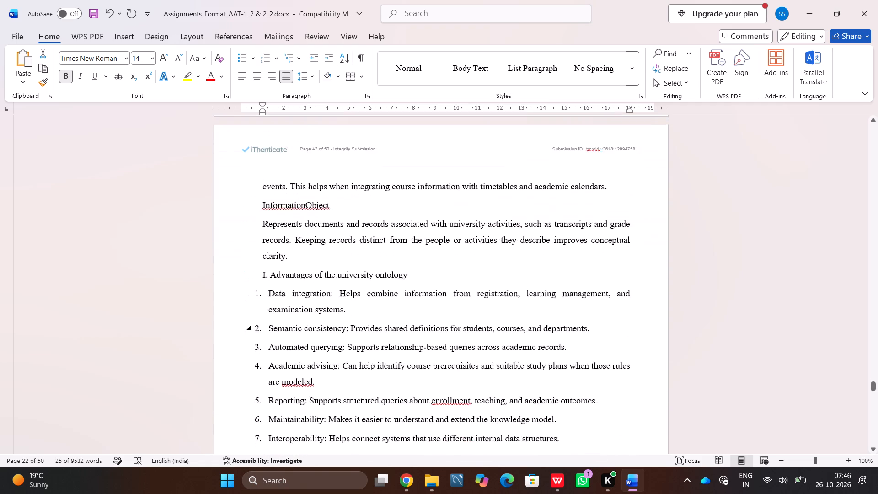
{"action": "scroll", "coordinate": [312, 298], "scroll_direction": "down", "scroll_amount": 4}
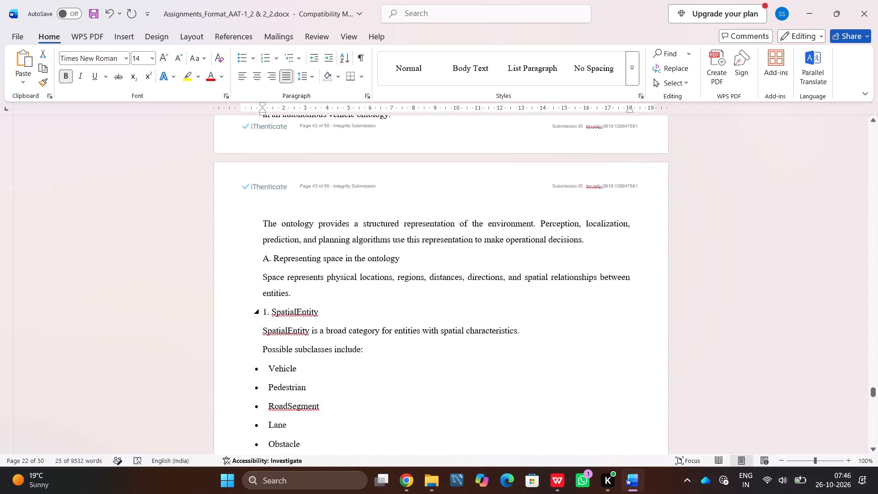
{"action": "scroll", "coordinate": [312, 298], "scroll_direction": "down", "scroll_amount": 4}
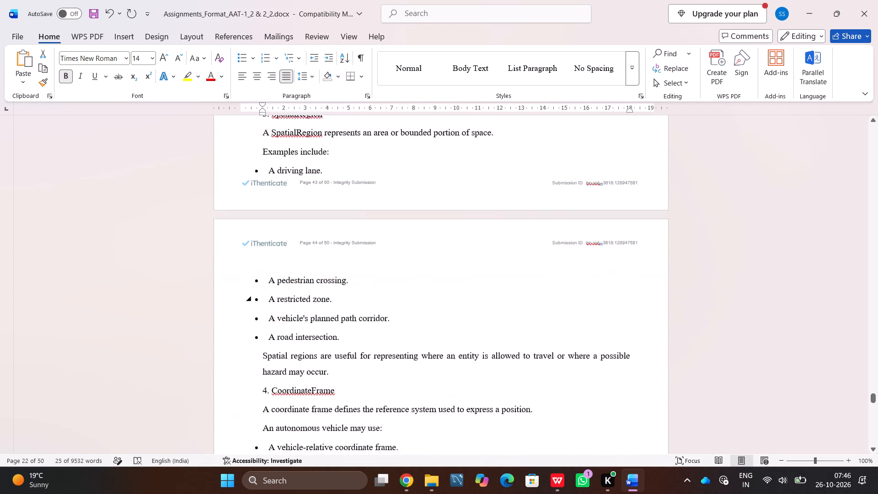
{"action": "scroll", "coordinate": [312, 298], "scroll_direction": "down", "scroll_amount": 4}
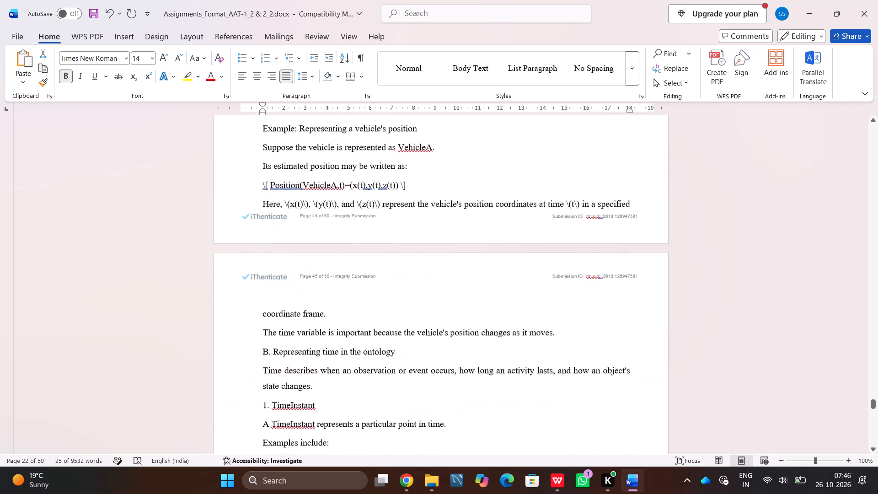
{"action": "scroll", "coordinate": [312, 298], "scroll_direction": "down", "scroll_amount": 5}
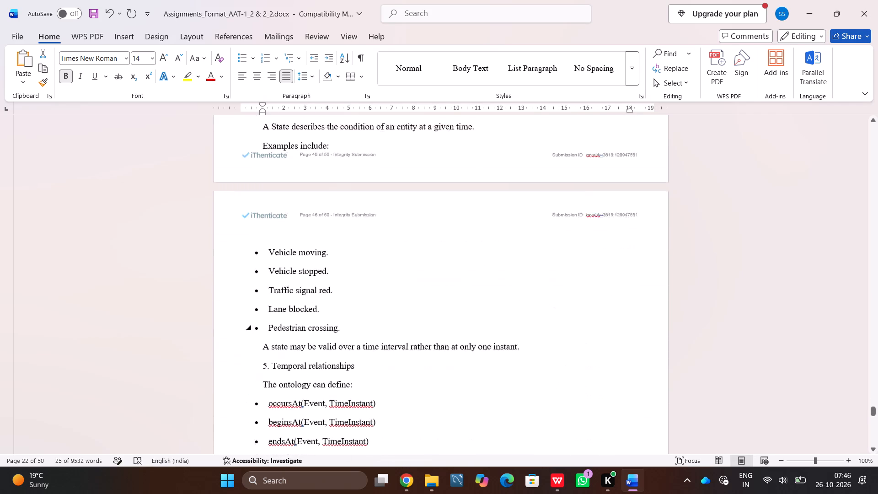
{"action": "scroll", "coordinate": [312, 298], "scroll_direction": "down", "scroll_amount": 3}
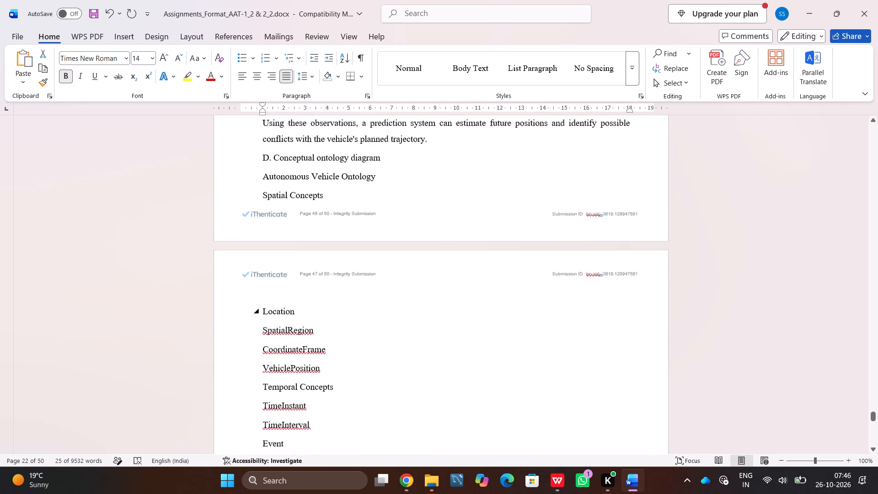
{"action": "scroll", "coordinate": [312, 298], "scroll_direction": "down", "scroll_amount": 3}
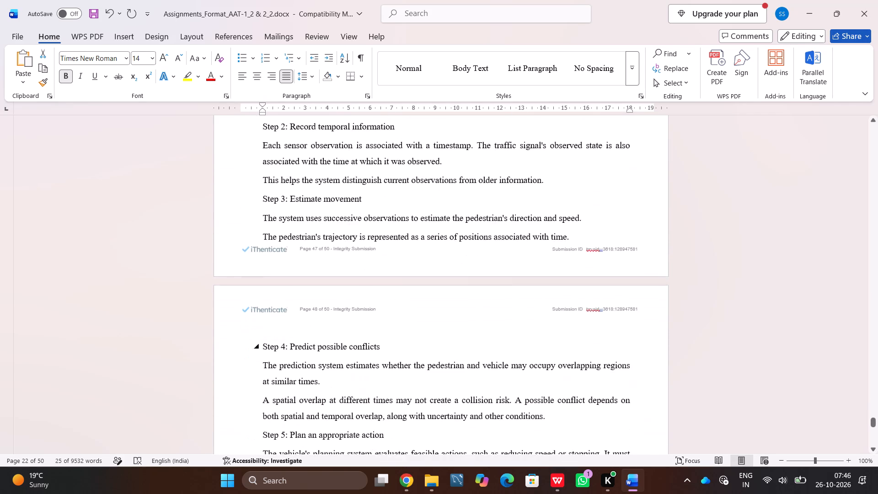
{"action": "scroll", "coordinate": [312, 298], "scroll_direction": "down", "scroll_amount": 3}
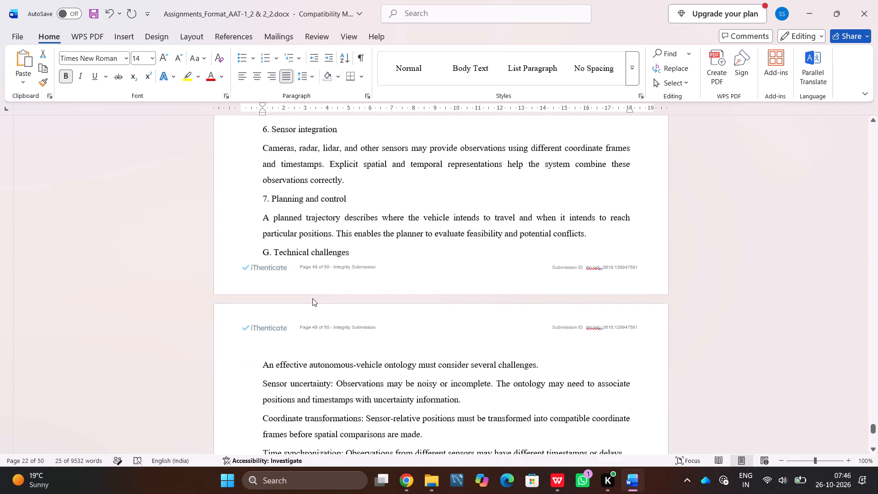
{"action": "scroll", "coordinate": [312, 298], "scroll_direction": "down", "scroll_amount": 4}
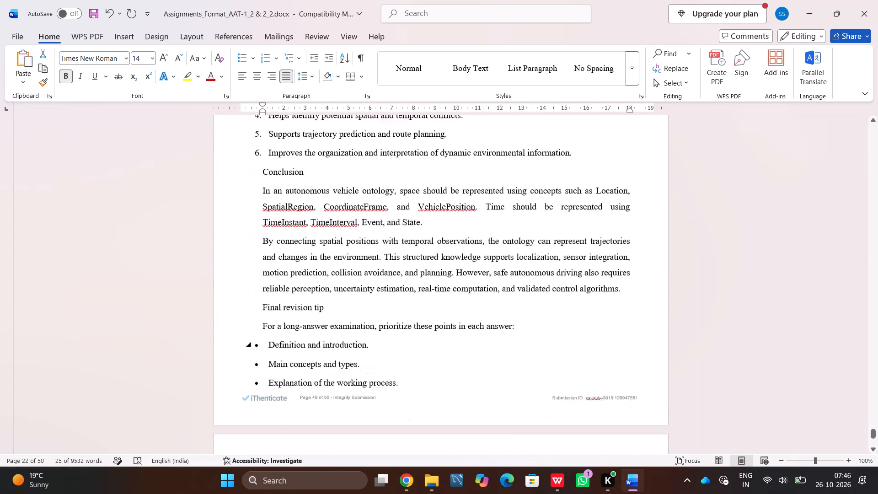
{"action": "scroll", "coordinate": [312, 298], "scroll_direction": "down", "scroll_amount": 3}
Make the question 10 heading about space and time in an autonomous vehicle ontology and its Introduction subheading bold and one font size larger.
{"action": "scroll", "coordinate": [312, 298], "scroll_direction": "up", "scroll_amount": 1}
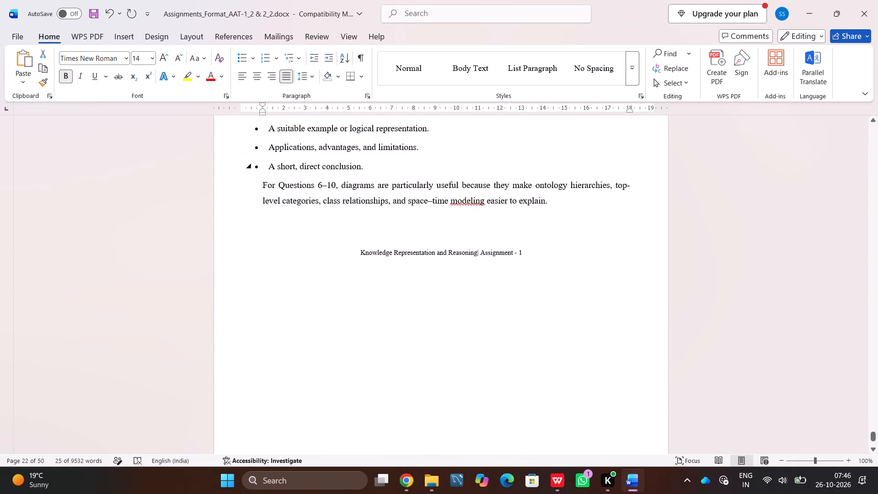
{"action": "scroll", "coordinate": [312, 298], "scroll_direction": "up", "scroll_amount": 2}
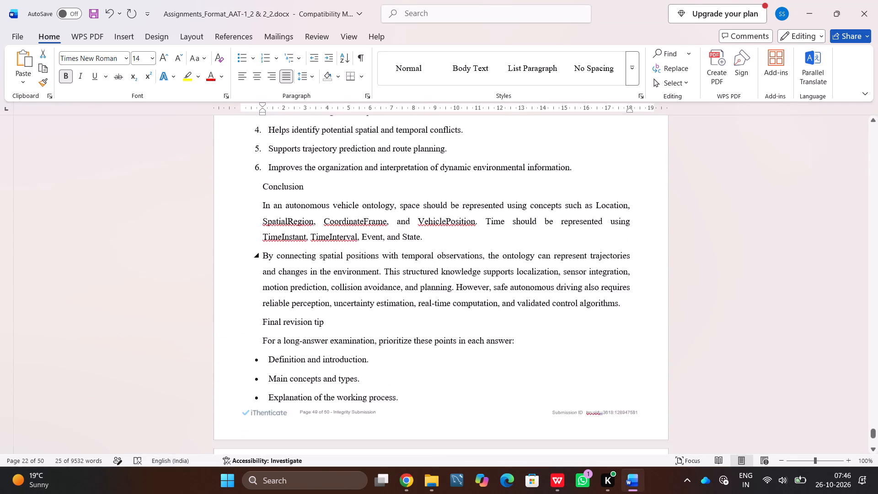
{"action": "scroll", "coordinate": [312, 298], "scroll_direction": "up", "scroll_amount": 2}
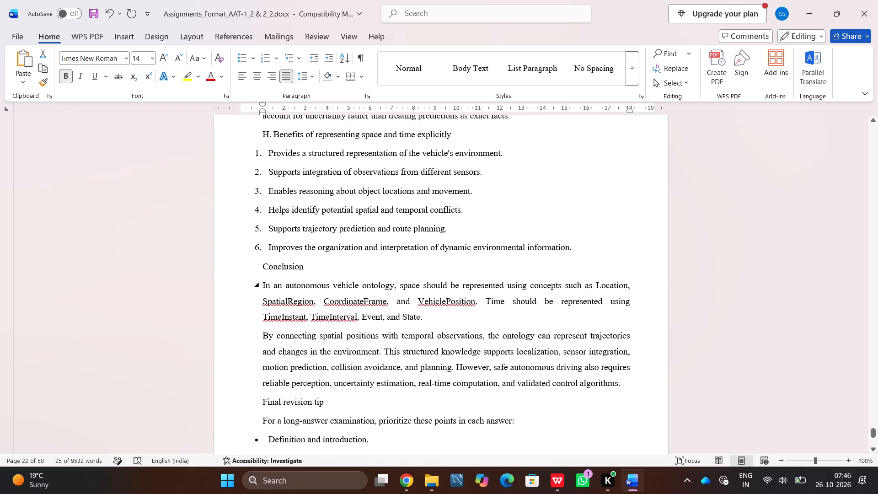
{"action": "scroll", "coordinate": [289, 276], "scroll_direction": "up", "scroll_amount": 3}
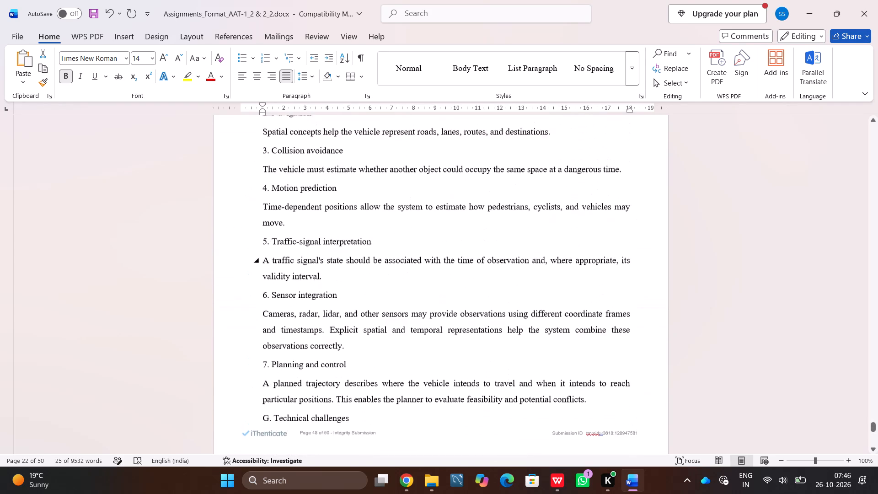
{"action": "scroll", "coordinate": [289, 276], "scroll_direction": "up", "scroll_amount": 4}
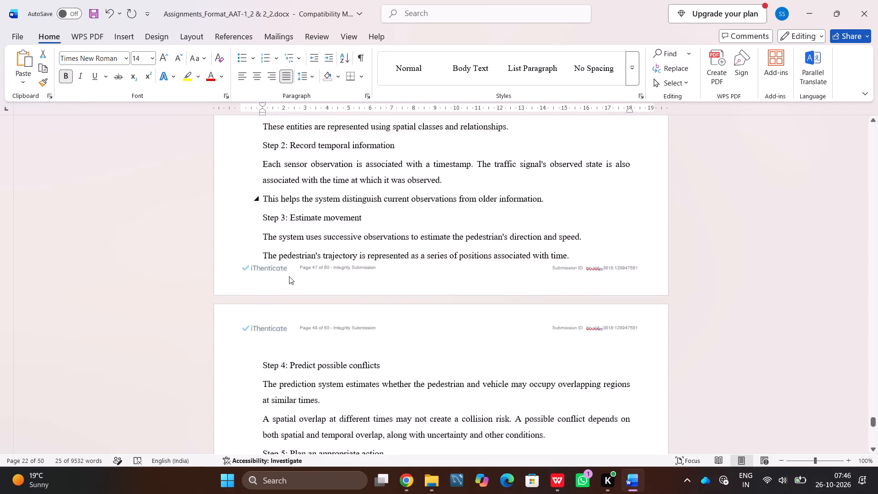
{"action": "scroll", "coordinate": [289, 276], "scroll_direction": "up", "scroll_amount": 3}
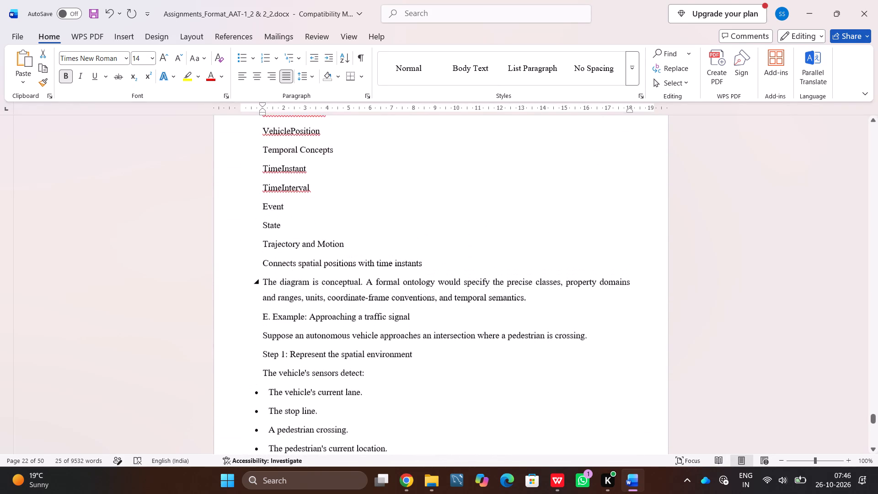
{"action": "scroll", "coordinate": [289, 276], "scroll_direction": "up", "scroll_amount": 2}
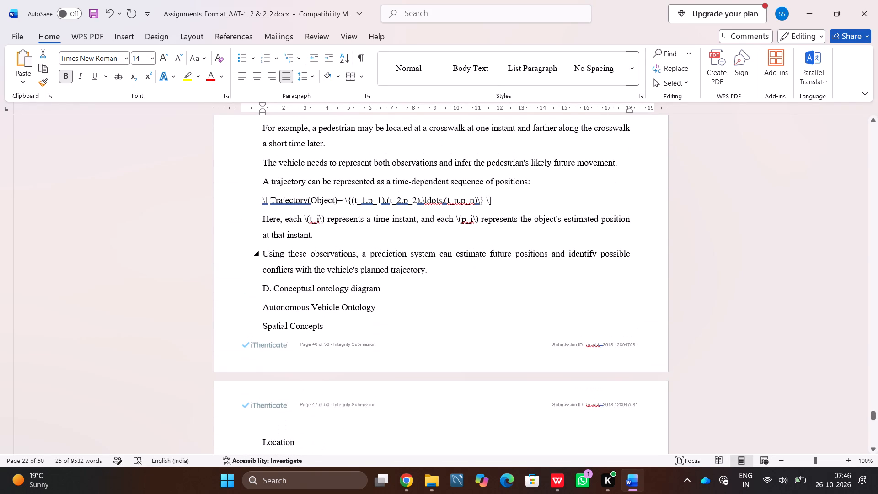
{"action": "scroll", "coordinate": [289, 276], "scroll_direction": "up", "scroll_amount": 2}
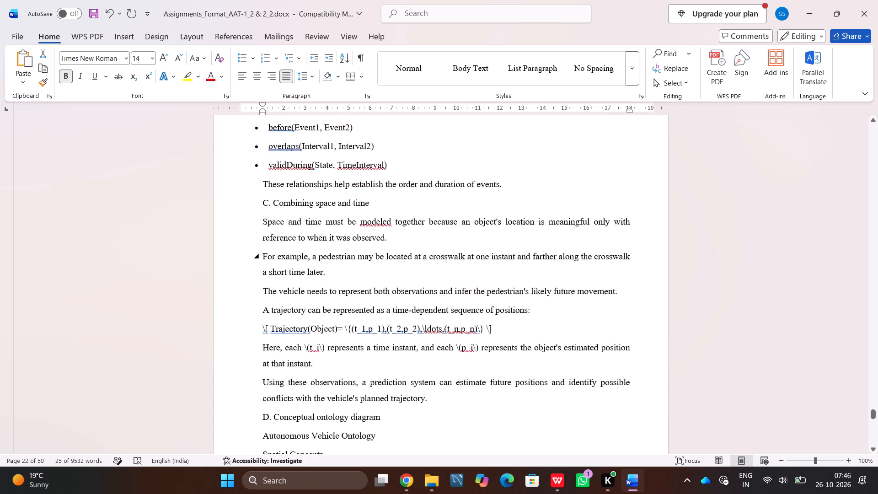
{"action": "scroll", "coordinate": [289, 276], "scroll_direction": "up", "scroll_amount": 3}
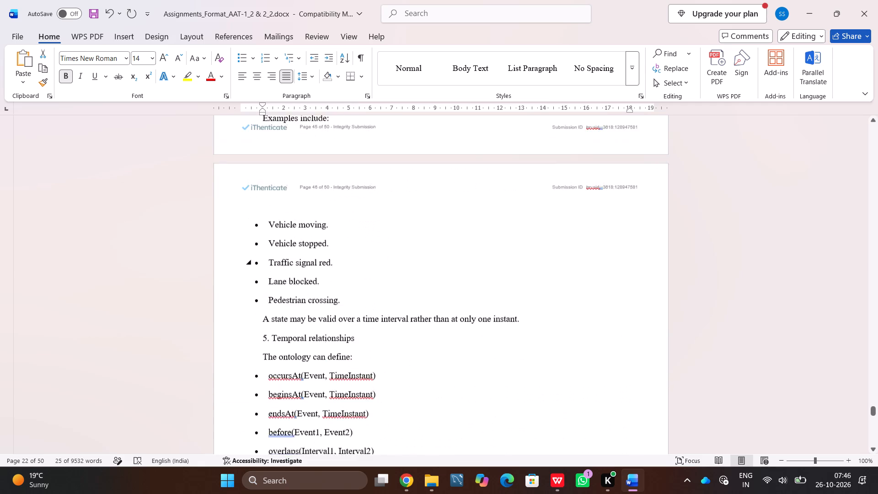
{"action": "scroll", "coordinate": [289, 276], "scroll_direction": "up", "scroll_amount": 3}
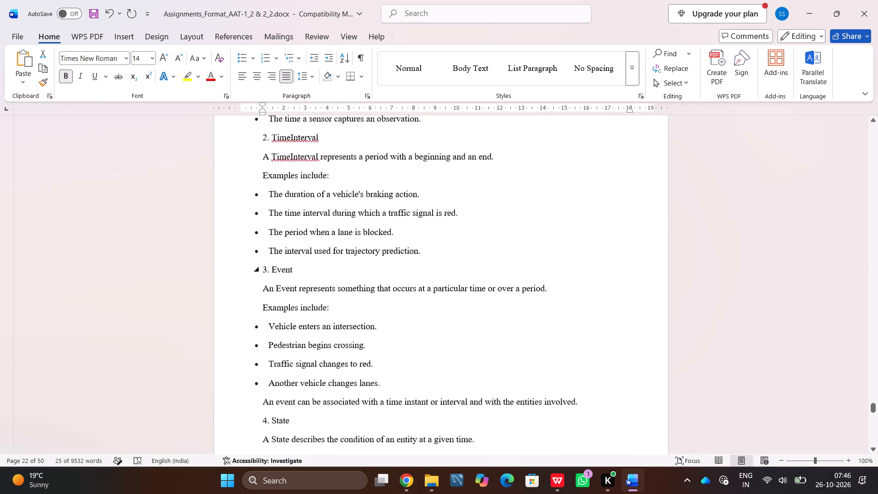
{"action": "scroll", "coordinate": [289, 276], "scroll_direction": "up", "scroll_amount": 2}
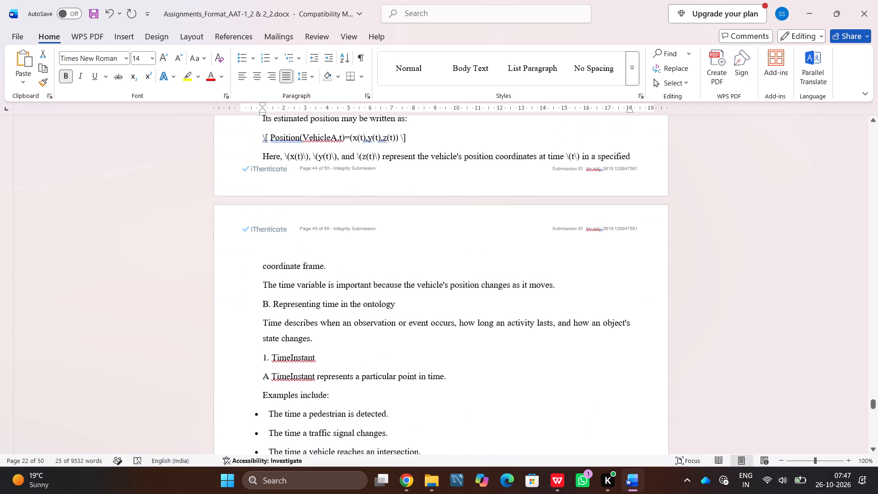
{"action": "scroll", "coordinate": [289, 276], "scroll_direction": "up", "scroll_amount": 2}
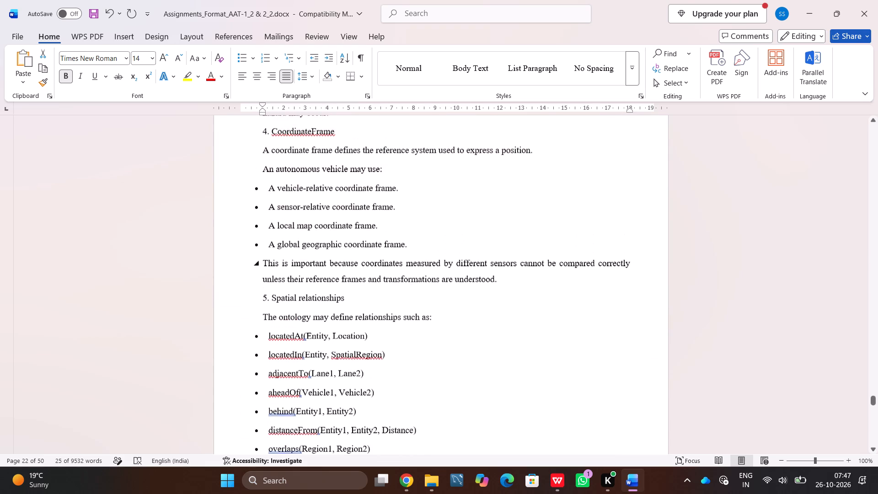
{"action": "scroll", "coordinate": [289, 276], "scroll_direction": "up", "scroll_amount": 2}
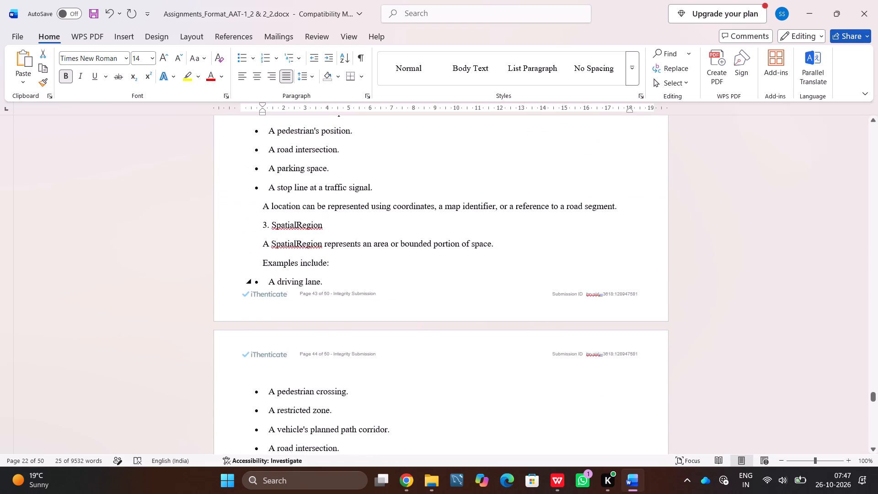
{"action": "scroll", "coordinate": [289, 276], "scroll_direction": "up", "scroll_amount": 2}
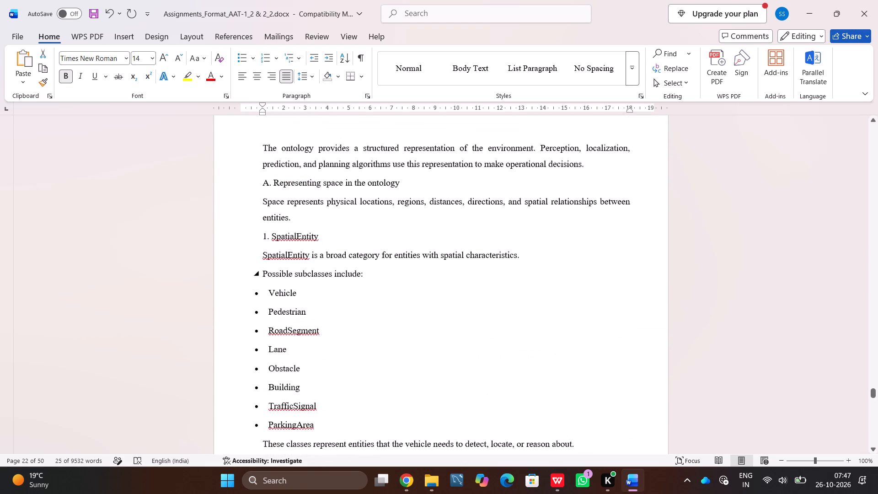
{"action": "scroll", "coordinate": [289, 276], "scroll_direction": "up", "scroll_amount": 3}
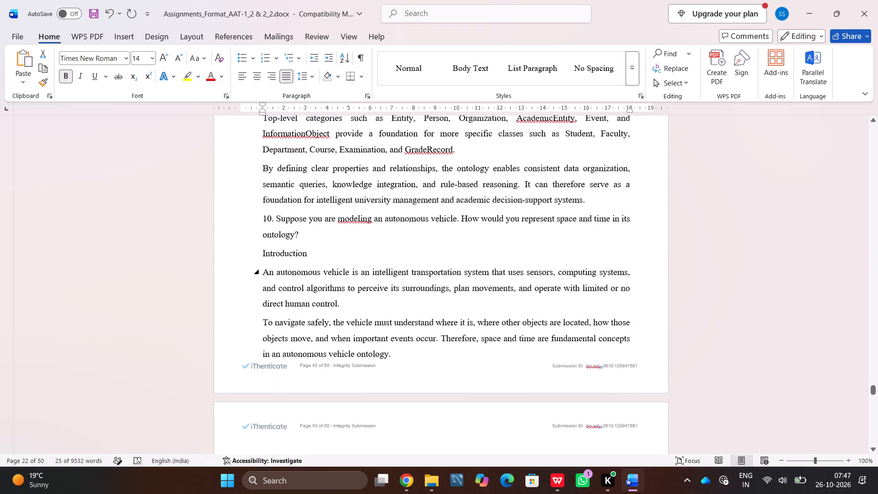
{"action": "scroll", "coordinate": [289, 276], "scroll_direction": "up", "scroll_amount": 1}
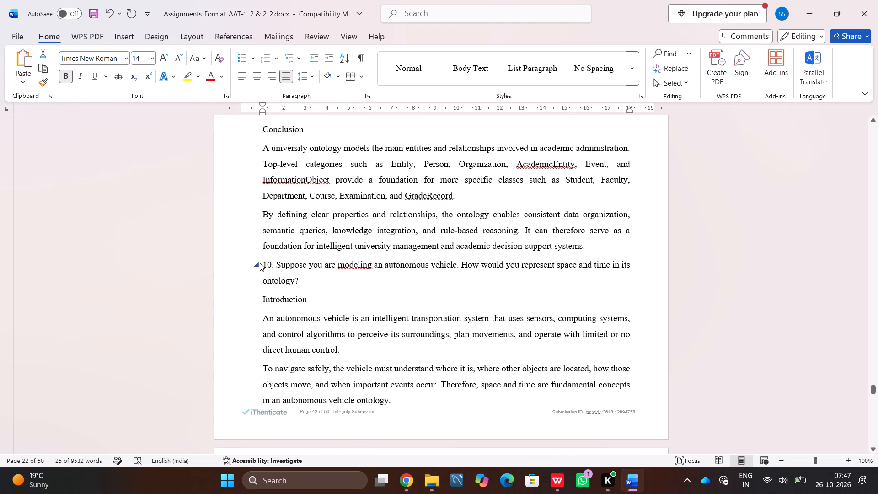
{"action": "left_click", "coordinate": [264, 263]}
{"action": "left_click_drag", "start_coordinate": [264, 263], "coordinate": [301, 281]}
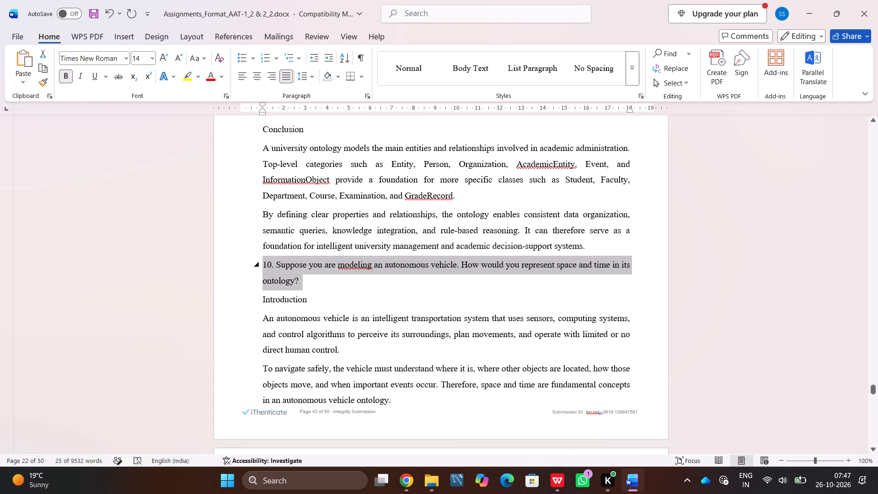
{"action": "left_click_drag", "start_coordinate": [301, 281], "coordinate": [310, 296]}
{"action": "left_click", "coordinate": [324, 271]}
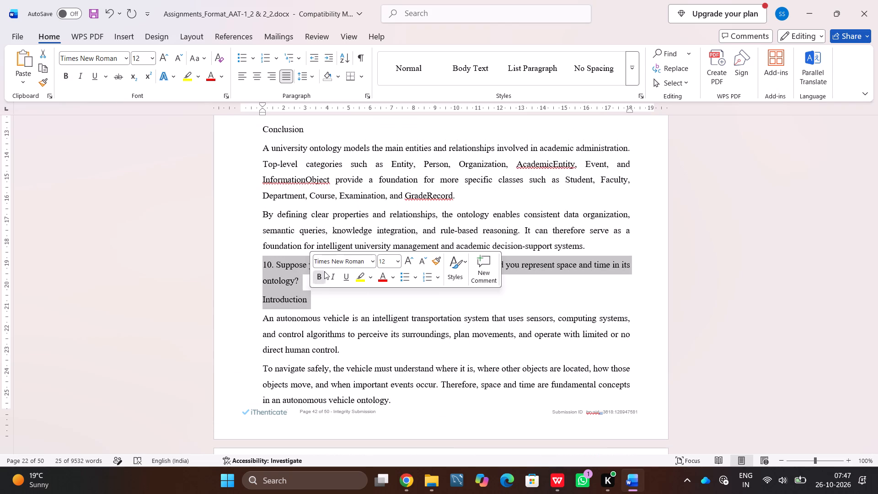
{"action": "left_click", "coordinate": [412, 259]}
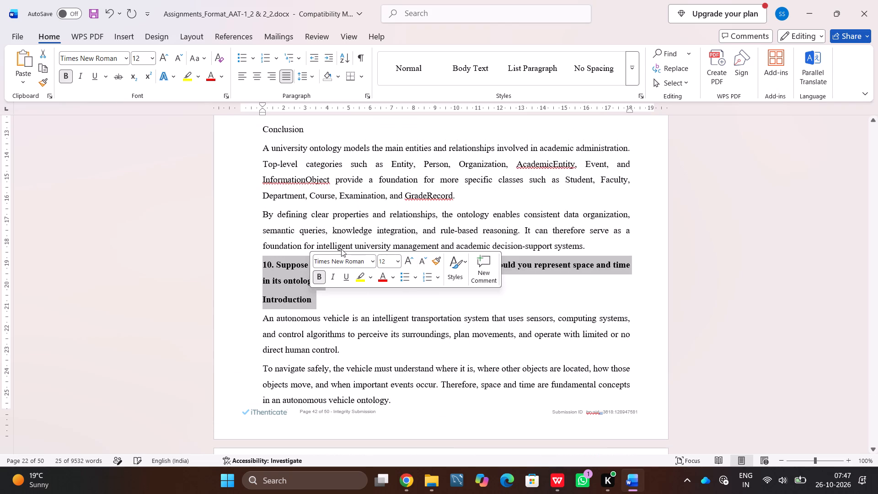
{"action": "left_click", "coordinate": [247, 221]}
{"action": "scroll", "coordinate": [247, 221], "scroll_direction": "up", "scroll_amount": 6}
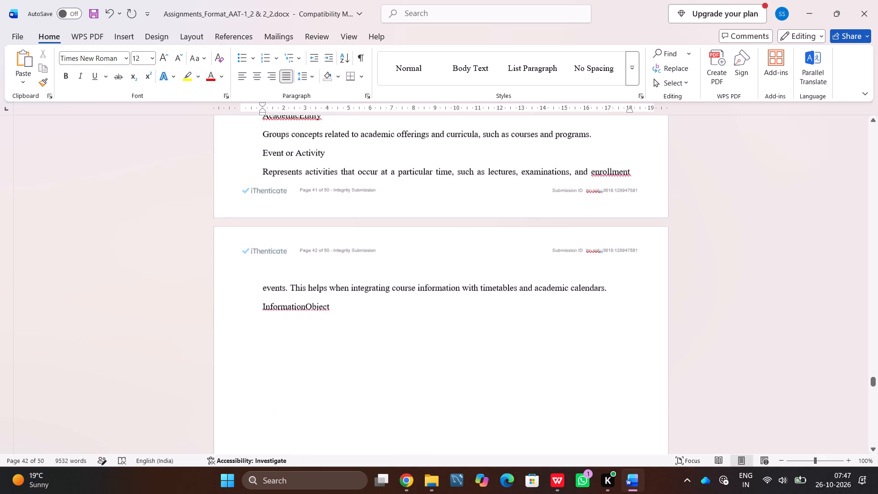
Set the page count in the Document Details box on the cover page to 25 Pages.
{"action": "scroll", "coordinate": [247, 221], "scroll_direction": "up", "scroll_amount": 6}
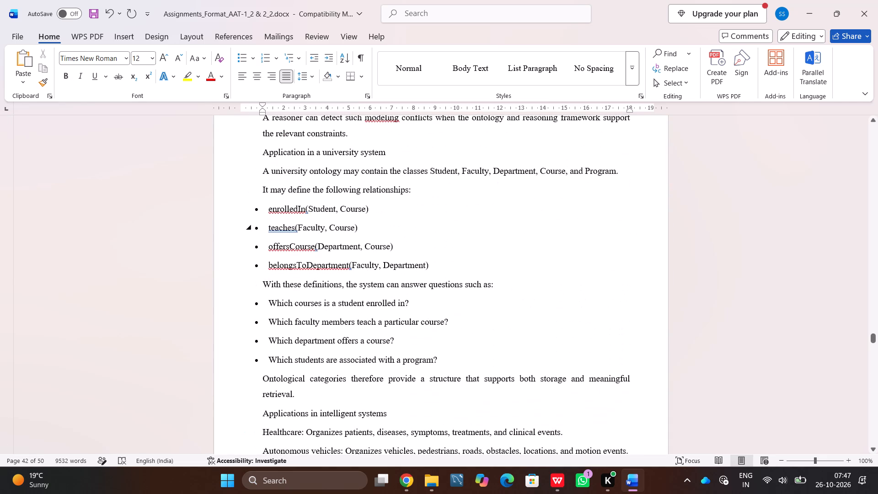
{"action": "scroll", "coordinate": [247, 221], "scroll_direction": "down", "scroll_amount": 20}
{"action": "scroll", "coordinate": [247, 221], "scroll_direction": "down", "scroll_amount": 9}
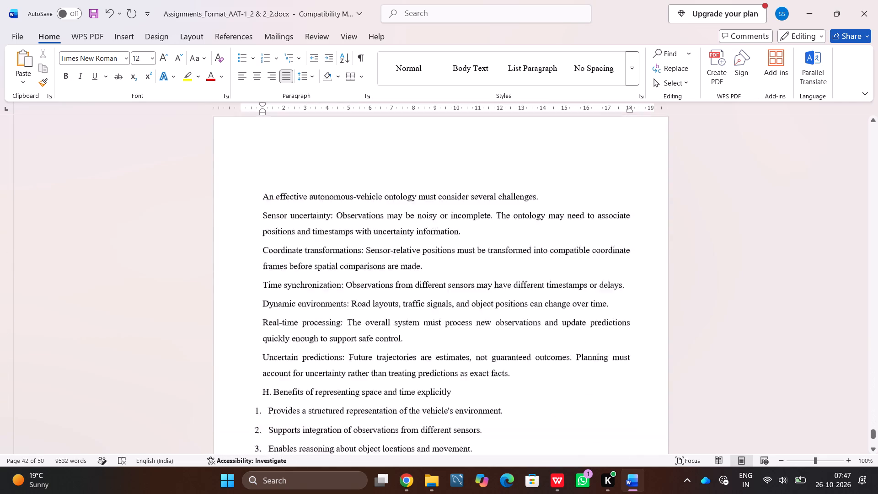
{"action": "scroll", "coordinate": [247, 221], "scroll_direction": "down", "scroll_amount": 16}
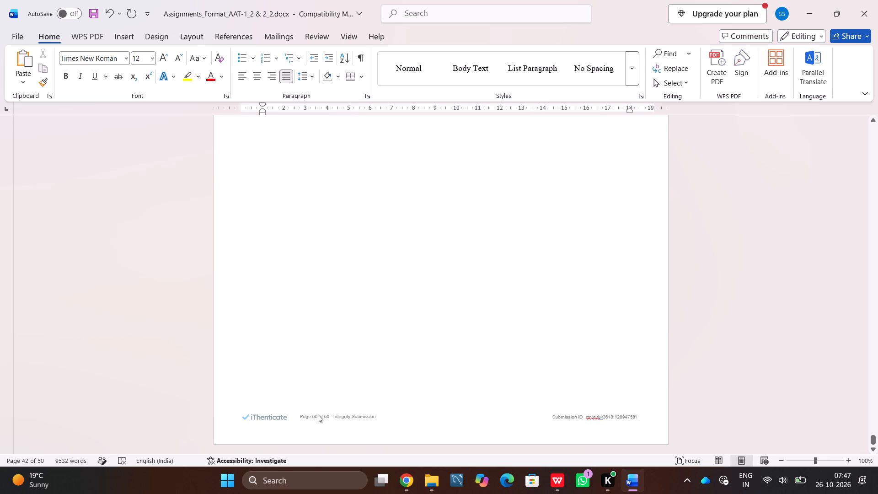
{"action": "scroll", "coordinate": [316, 414], "scroll_direction": "up", "scroll_amount": 5}
{"action": "scroll", "coordinate": [316, 414], "scroll_direction": "down", "scroll_amount": 4}
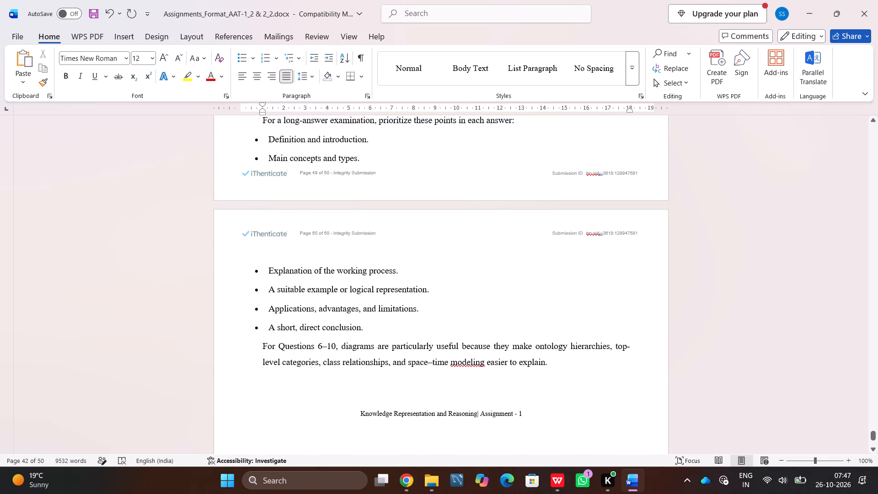
{"action": "scroll", "coordinate": [316, 414], "scroll_direction": "up", "scroll_amount": 20}
{"action": "scroll", "coordinate": [316, 414], "scroll_direction": "up", "scroll_amount": 20}
{"action": "scroll", "coordinate": [316, 414], "scroll_direction": "up", "scroll_amount": 20}
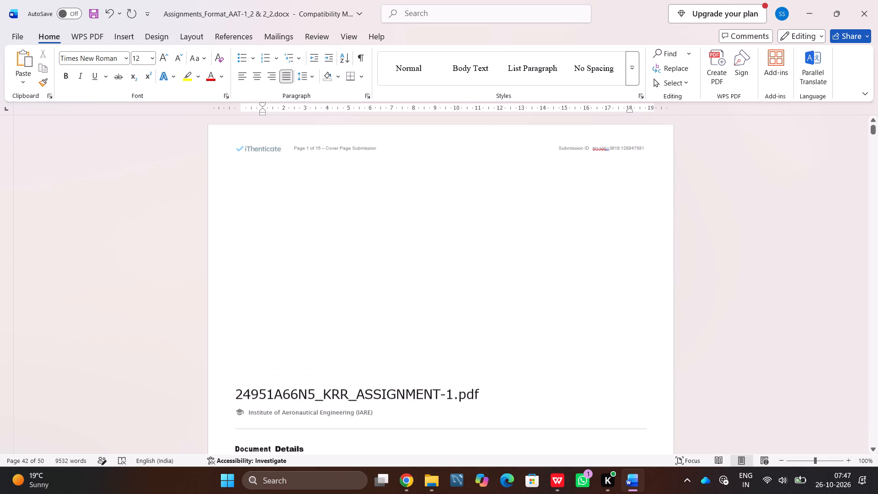
{"action": "scroll", "coordinate": [316, 414], "scroll_direction": "down", "scroll_amount": 2}
{"action": "scroll", "coordinate": [316, 414], "scroll_direction": "up", "scroll_amount": 1}
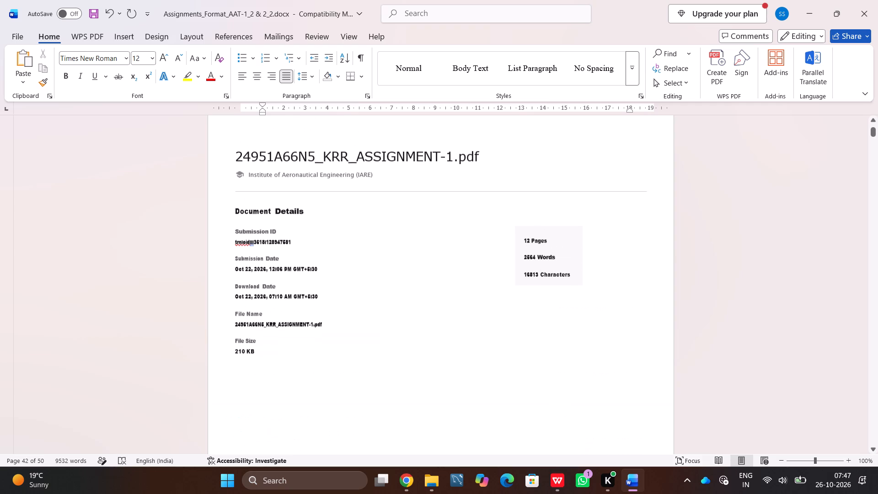
{"action": "left_click", "coordinate": [529, 236]}
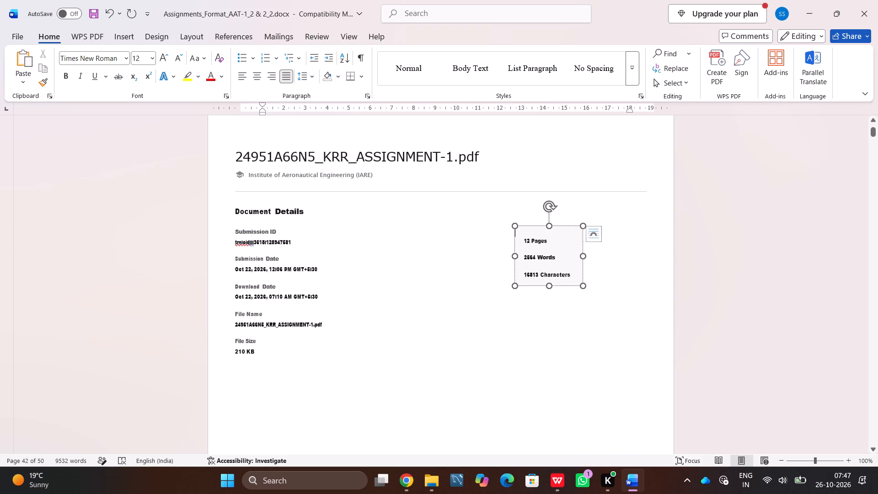
{"action": "left_click", "coordinate": [530, 240]}
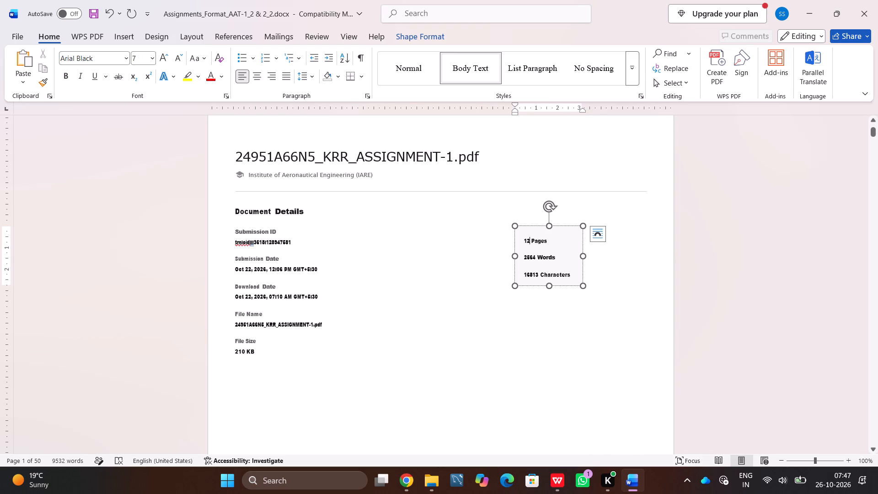
{"action": "key", "text": "BackSpace"}
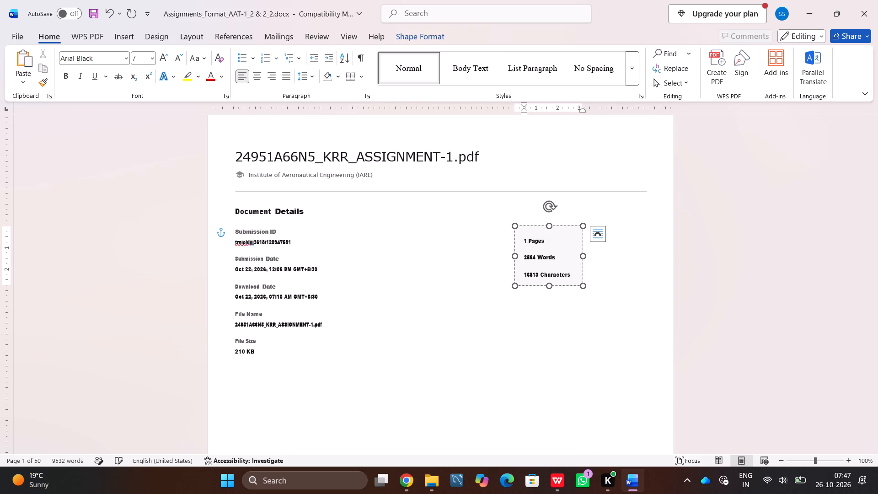
{"action": "key", "text": "BackSpace"}
{"action": "type", "text": "25"}
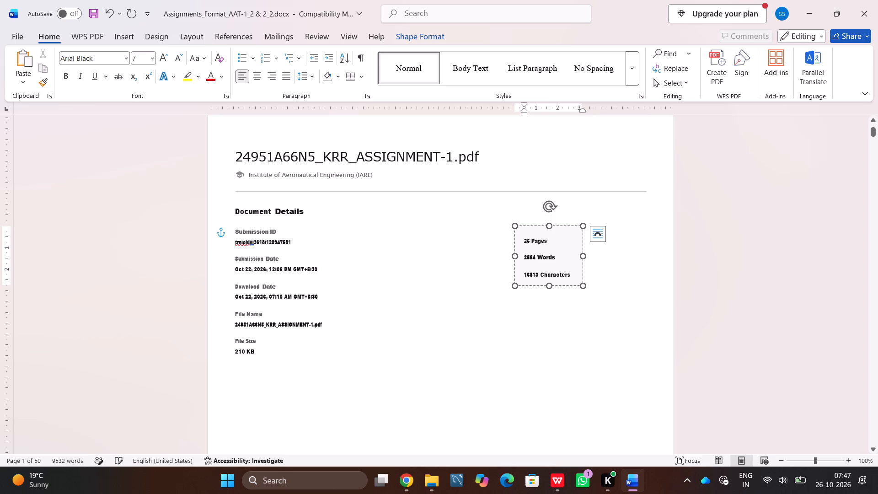
{"action": "left_click", "coordinate": [435, 322]}
Remove the letter Q before the number in the question 1 heading about reasoning as the engine of knowledge representation.
{"action": "scroll", "coordinate": [435, 322], "scroll_direction": "down", "scroll_amount": 1}
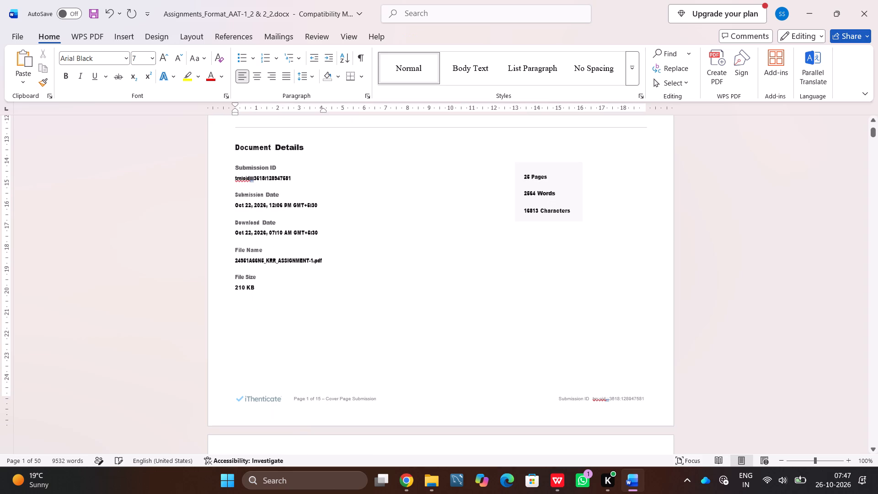
{"action": "scroll", "coordinate": [339, 315], "scroll_direction": "down", "scroll_amount": 2}
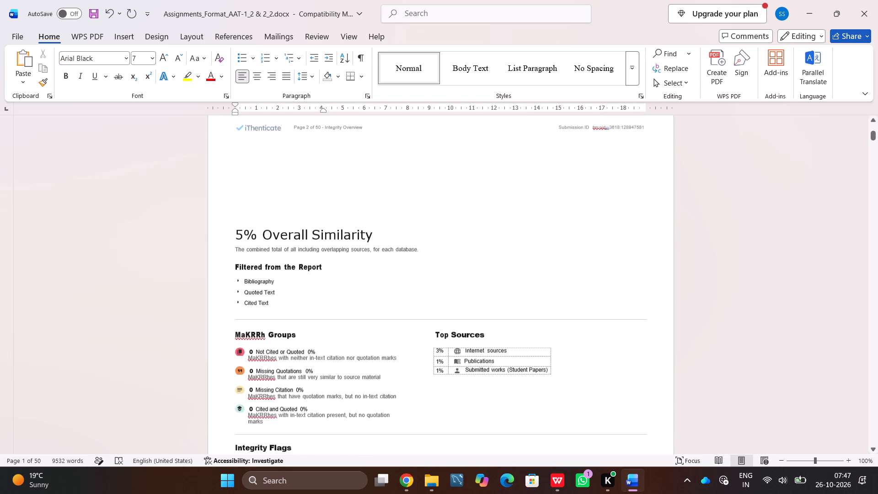
{"action": "scroll", "coordinate": [339, 315], "scroll_direction": "down", "scroll_amount": 5}
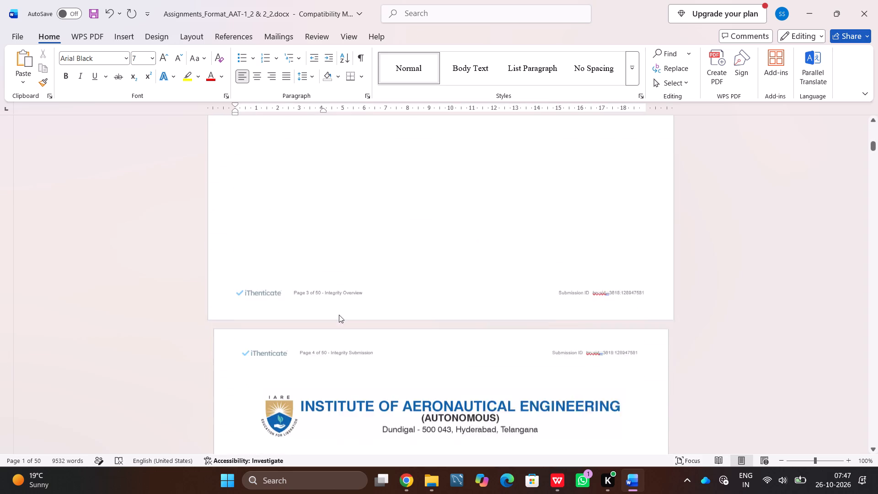
{"action": "scroll", "coordinate": [339, 315], "scroll_direction": "down", "scroll_amount": 4}
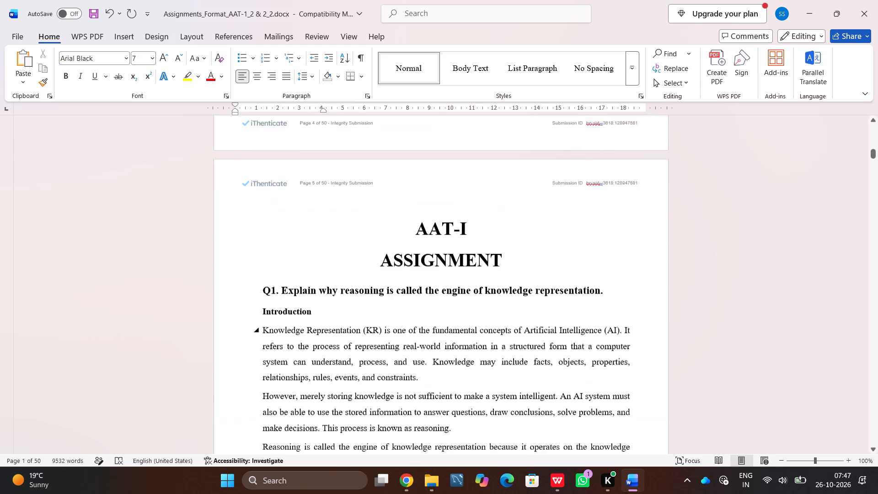
{"action": "scroll", "coordinate": [339, 315], "scroll_direction": "down", "scroll_amount": 2}
{"action": "scroll", "coordinate": [339, 315], "scroll_direction": "up", "scroll_amount": 2}
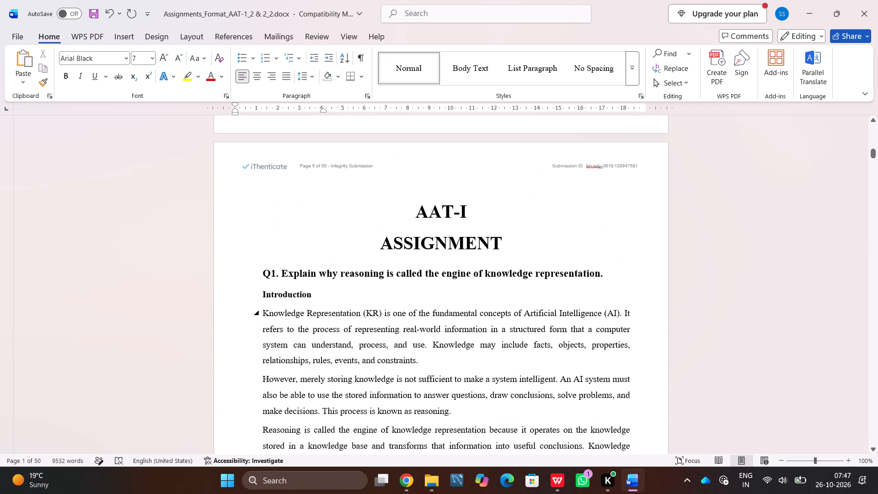
{"action": "left_click", "coordinate": [271, 272]}
{"action": "key", "text": "BackSpace"}
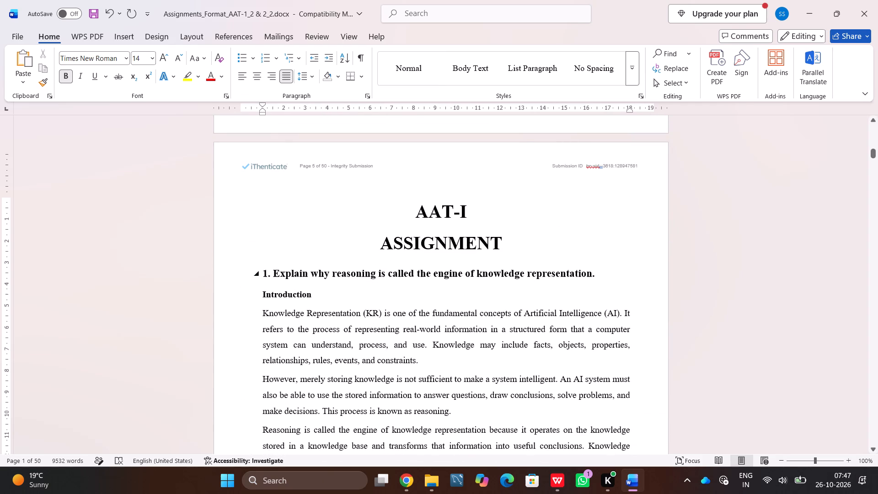
Set the question 1 heading and the Introduction subheading below it to font size 14.
{"action": "left_click_drag", "start_coordinate": [265, 271], "coordinate": [305, 299]}
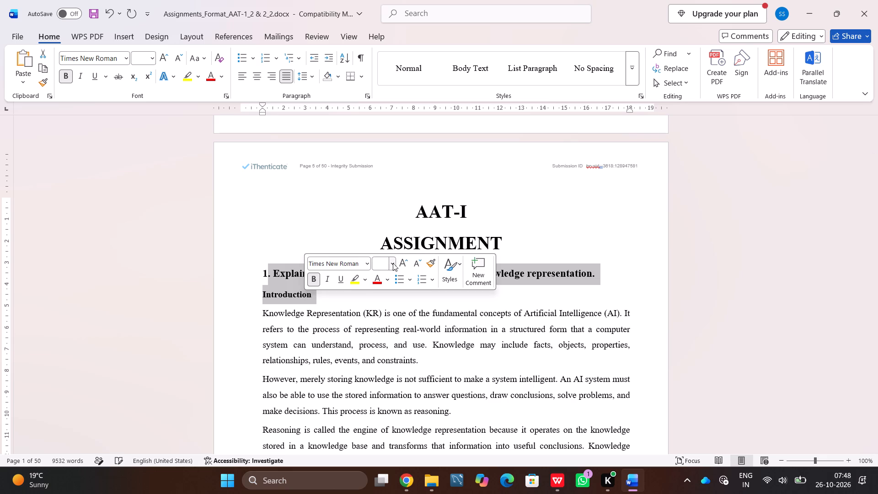
{"action": "left_click", "coordinate": [391, 261]}
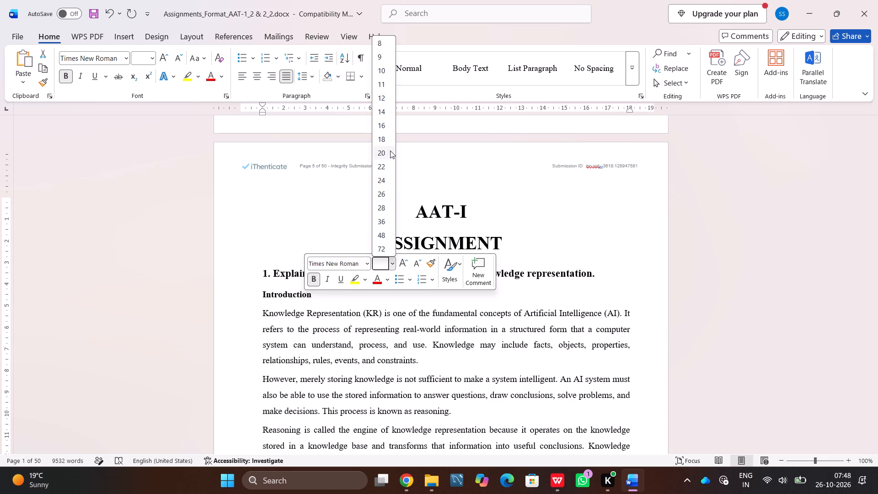
{"action": "left_click", "coordinate": [383, 115]}
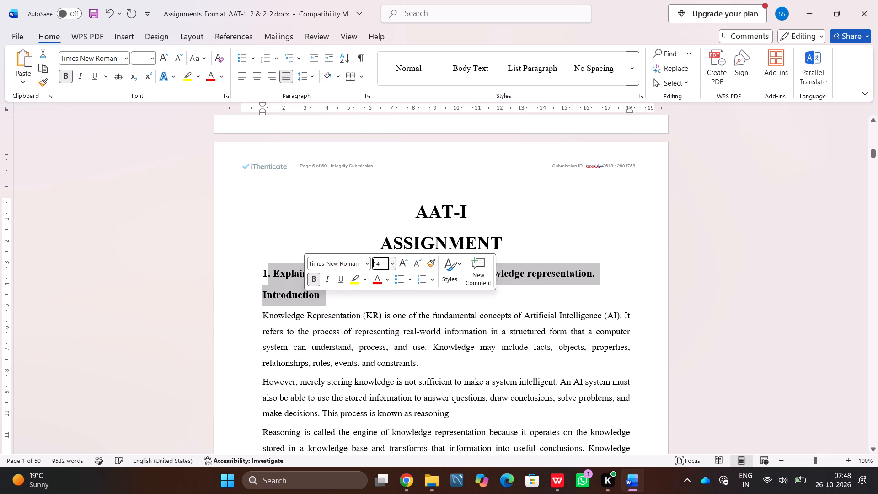
{"action": "left_click", "coordinate": [286, 208]}
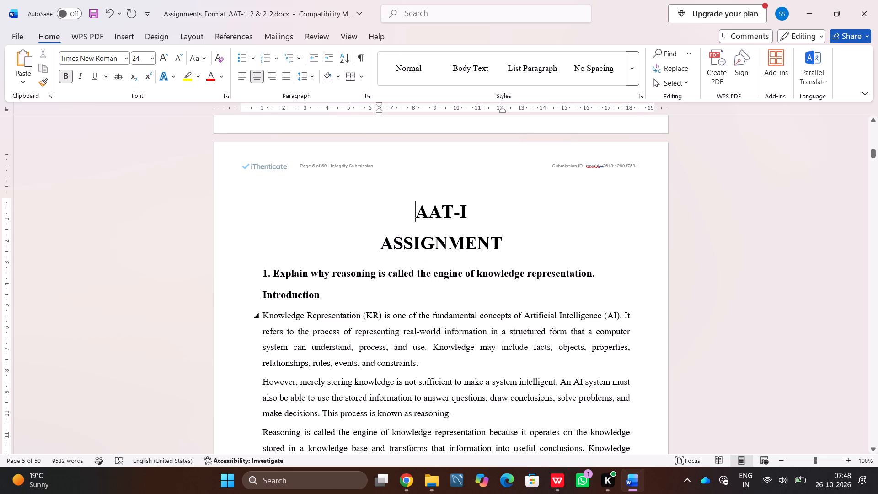
Change the font of the entire document to Times New Roman and check the cover page.
{"action": "key", "text": "ctrl+a"}
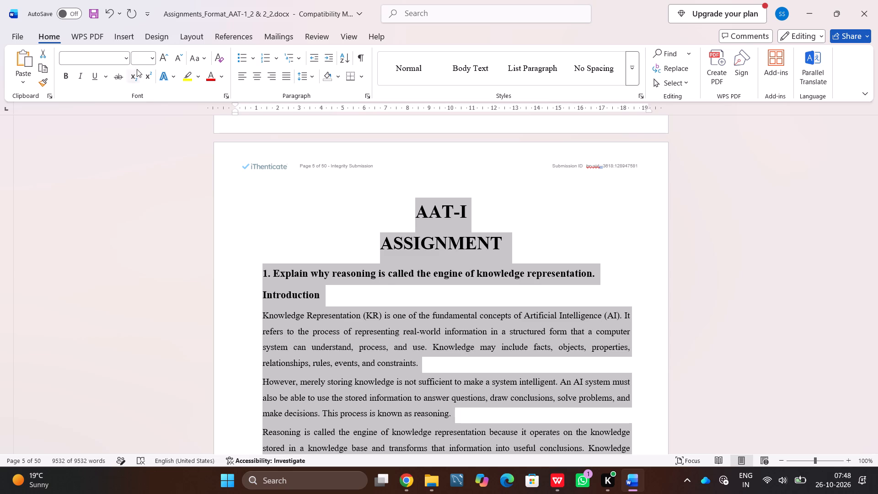
{"action": "left_click", "coordinate": [121, 59]}
{"action": "left_click", "coordinate": [127, 57]}
{"action": "left_click", "coordinate": [109, 134]}
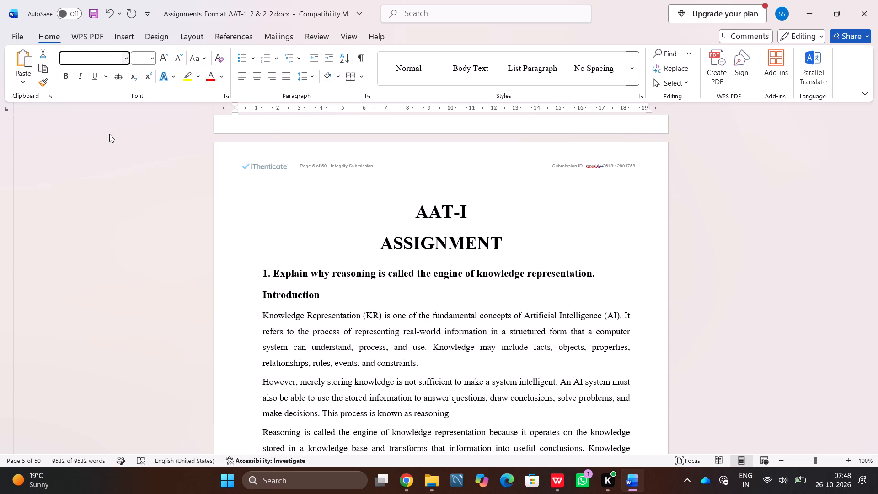
{"action": "left_click", "coordinate": [307, 199]}
{"action": "scroll", "coordinate": [307, 199], "scroll_direction": "up", "scroll_amount": 11}
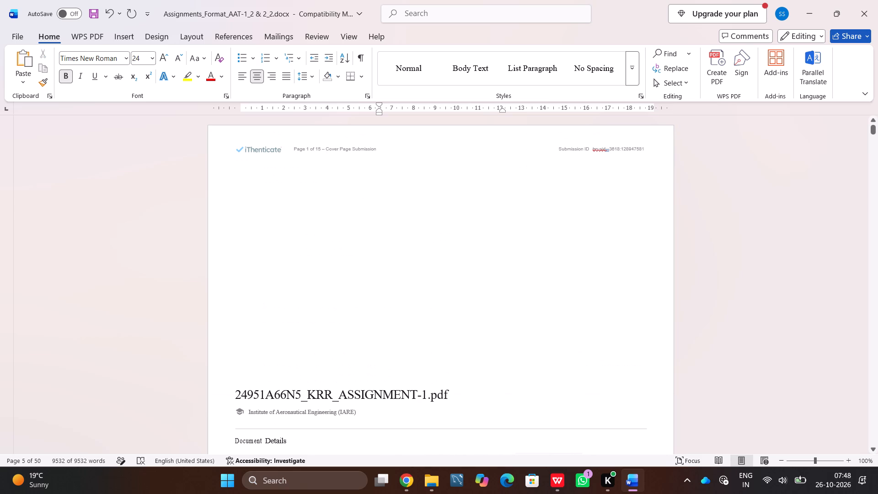
{"action": "scroll", "coordinate": [307, 199], "scroll_direction": "down", "scroll_amount": 1}
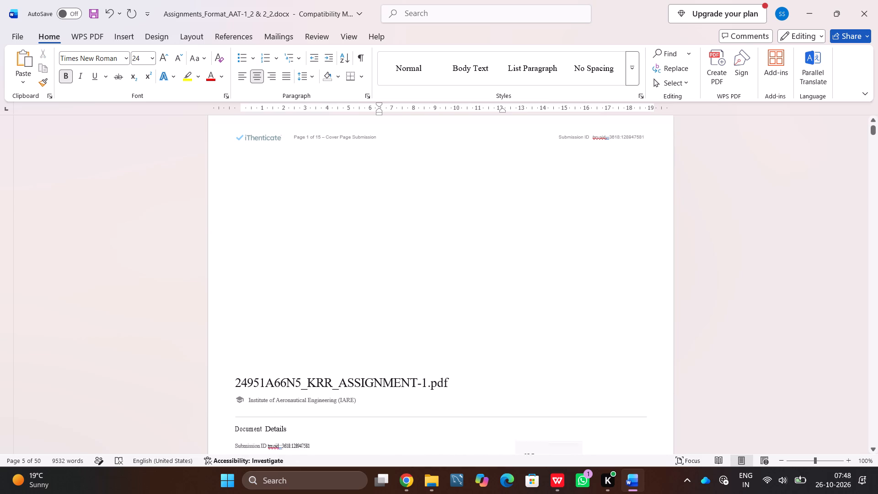
{"action": "scroll", "coordinate": [307, 199], "scroll_direction": "down", "scroll_amount": 3}
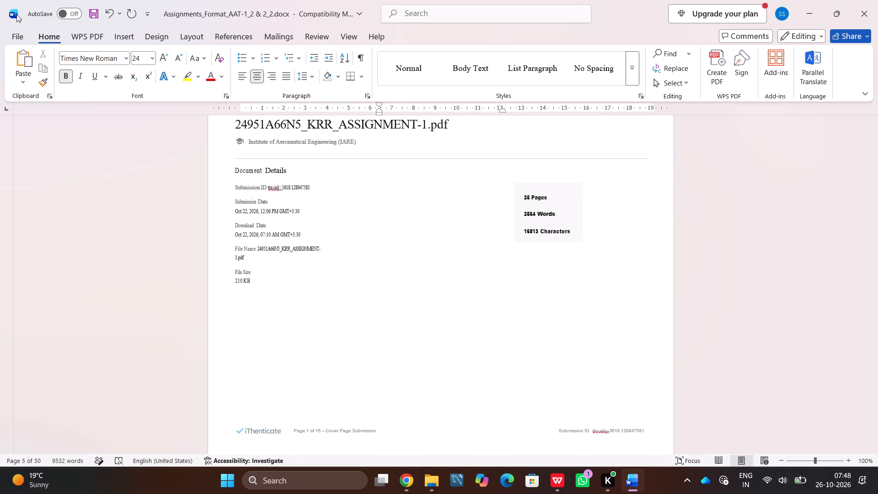
Save the document as a Word file named KRR in the aat folder on drive D.
{"action": "left_click", "coordinate": [13, 33]}
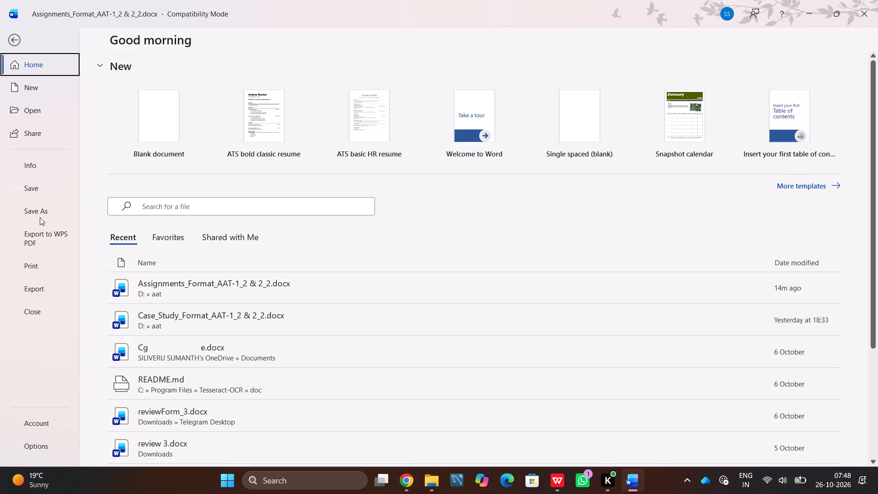
{"action": "left_click", "coordinate": [41, 212]}
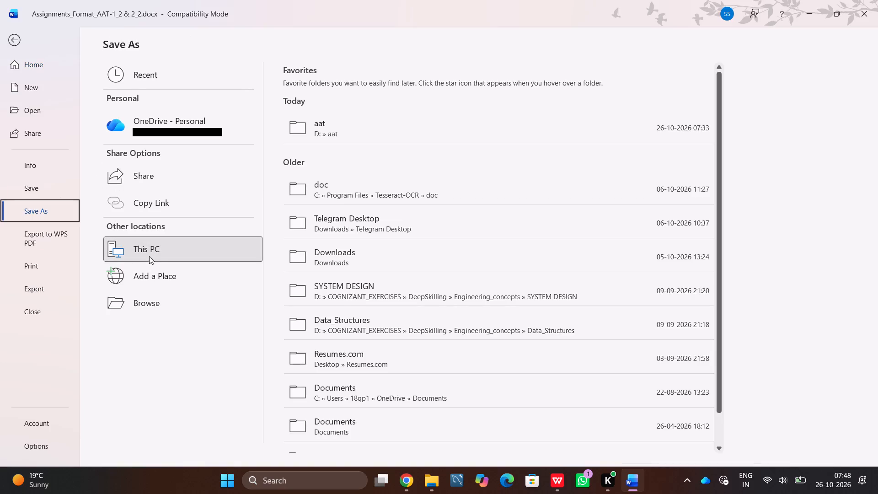
{"action": "left_click", "coordinate": [339, 132]}
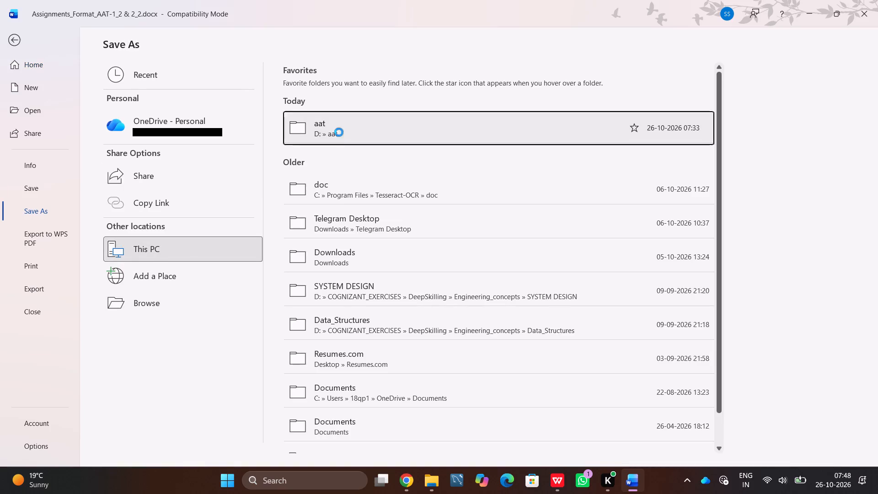
{"action": "key", "text": "BackSpace"}
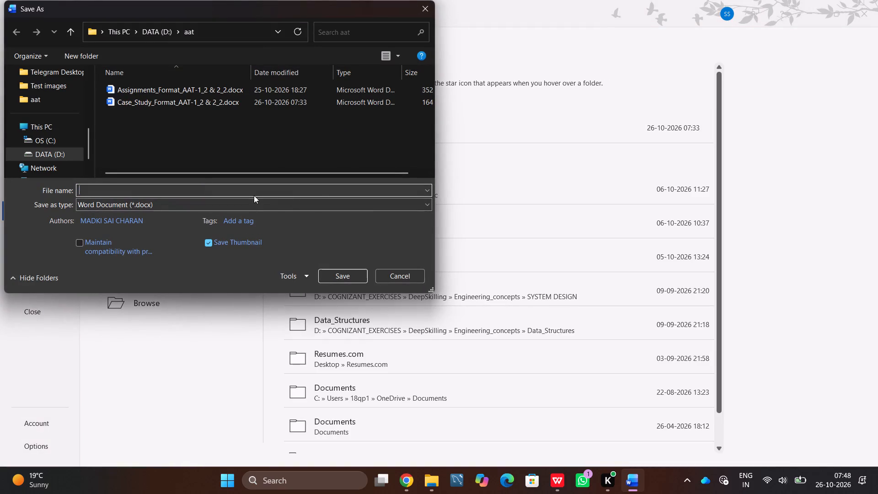
{"action": "type", "text": "KRR"}
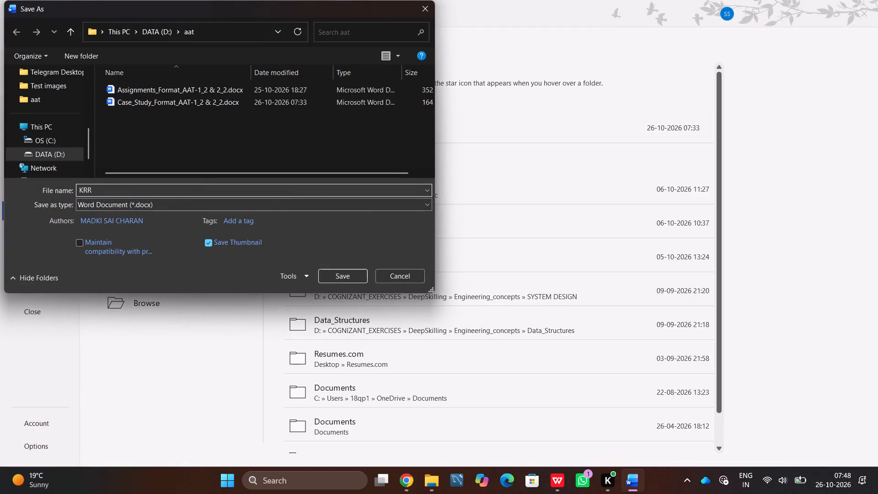